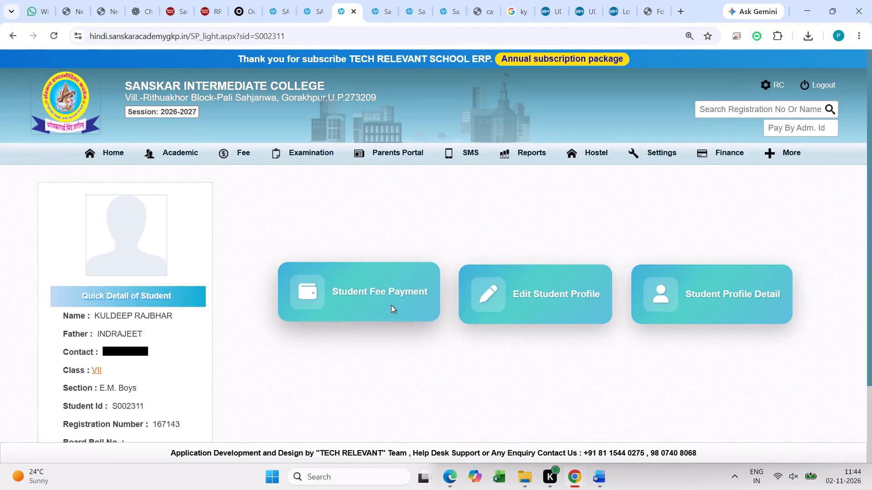
Open the fee payment page for the selected class VII student.
{"action": "left_click", "coordinate": [374, 289]}
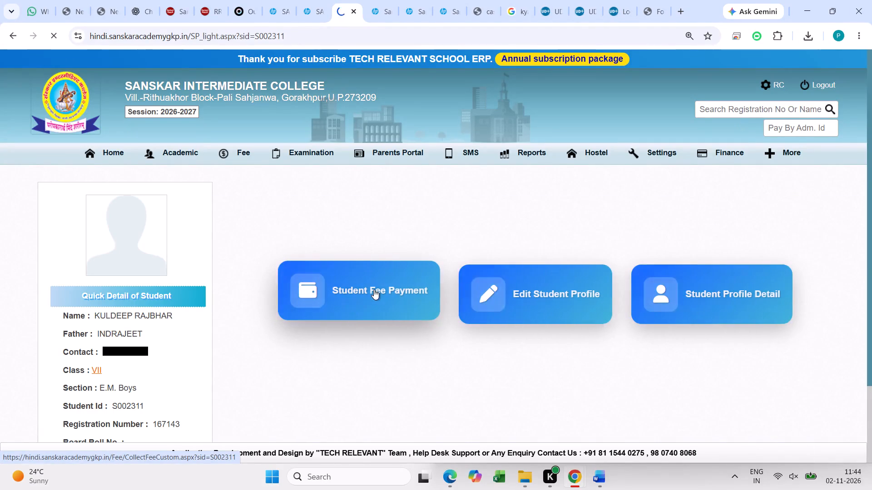
Review the student's details, collected fee receipts, and the payment status of admission, quarterly tuition, exam and transport fees.
{"action": "scroll", "coordinate": [374, 289], "scroll_direction": "down", "scroll_amount": 8}
{"action": "scroll", "coordinate": [374, 289], "scroll_direction": "up", "scroll_amount": 1}
{"action": "scroll", "coordinate": [374, 289], "scroll_direction": "down", "scroll_amount": 3}
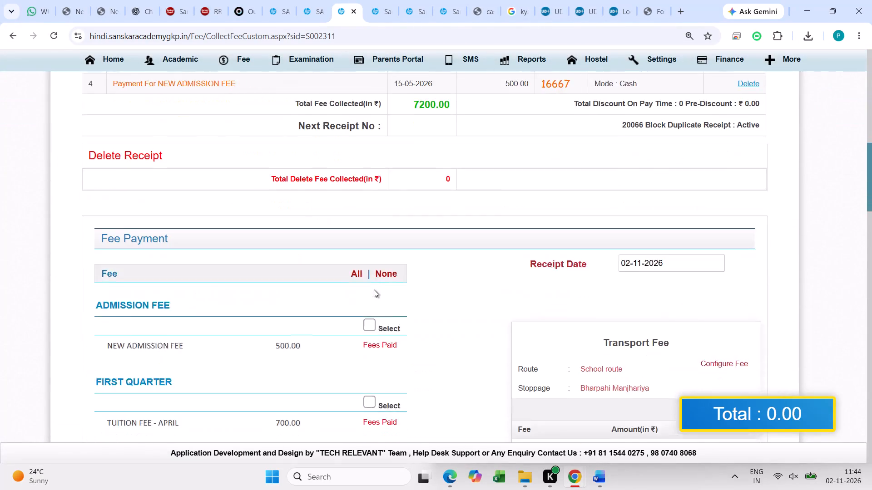
{"action": "scroll", "coordinate": [374, 289], "scroll_direction": "down", "scroll_amount": 6}
{"action": "scroll", "coordinate": [374, 289], "scroll_direction": "up", "scroll_amount": 5}
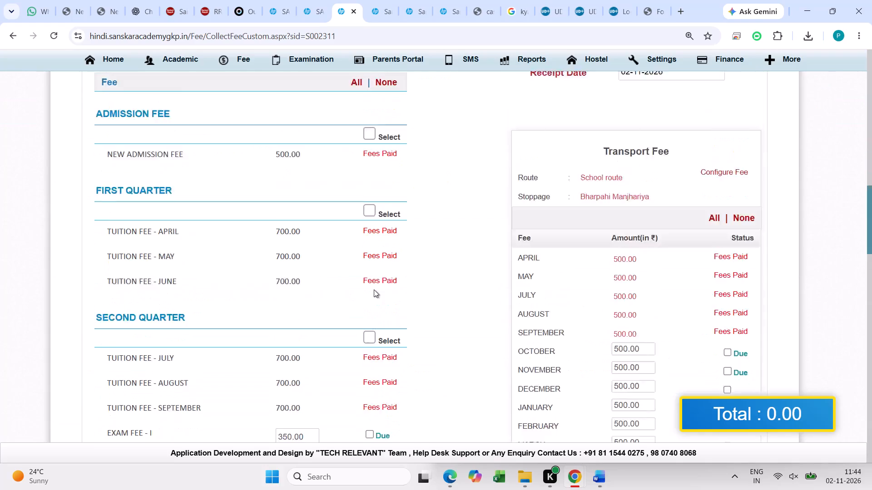
{"action": "scroll", "coordinate": [374, 289], "scroll_direction": "up", "scroll_amount": 8}
{"action": "scroll", "coordinate": [374, 289], "scroll_direction": "down", "scroll_amount": 1}
{"action": "scroll", "coordinate": [374, 289], "scroll_direction": "up", "scroll_amount": 4}
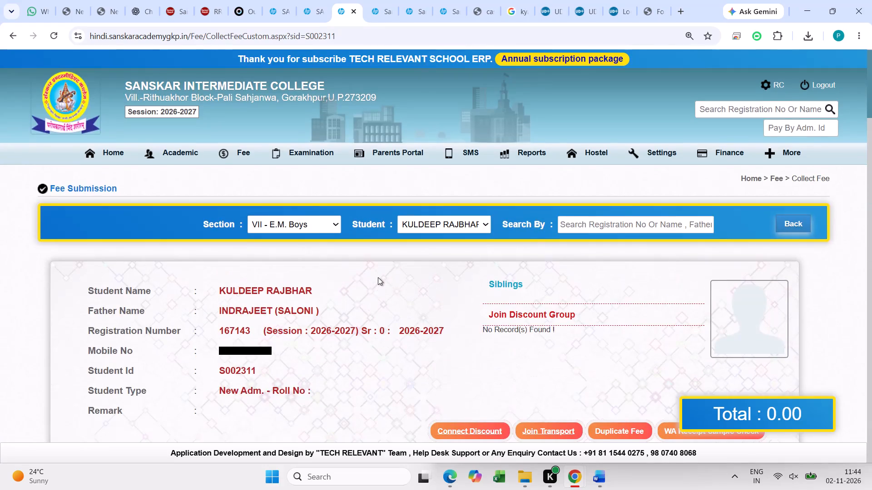
{"action": "scroll", "coordinate": [378, 277], "scroll_direction": "down", "scroll_amount": 4}
{"action": "scroll", "coordinate": [378, 277], "scroll_direction": "up", "scroll_amount": 1}
{"action": "scroll", "coordinate": [378, 277], "scroll_direction": "down", "scroll_amount": 1}
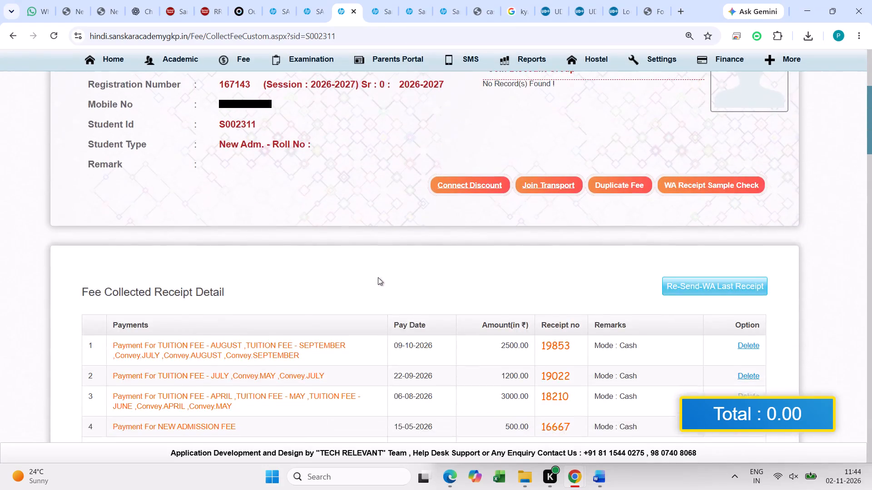
{"action": "scroll", "coordinate": [378, 277], "scroll_direction": "up", "scroll_amount": 6}
{"action": "scroll", "coordinate": [378, 265], "scroll_direction": "down", "scroll_amount": 2}
{"action": "scroll", "coordinate": [378, 265], "scroll_direction": "up", "scroll_amount": 1}
{"action": "scroll", "coordinate": [373, 266], "scroll_direction": "down", "scroll_amount": 3}
{"action": "scroll", "coordinate": [373, 266], "scroll_direction": "up", "scroll_amount": 1}
{"action": "scroll", "coordinate": [373, 266], "scroll_direction": "down", "scroll_amount": 1}
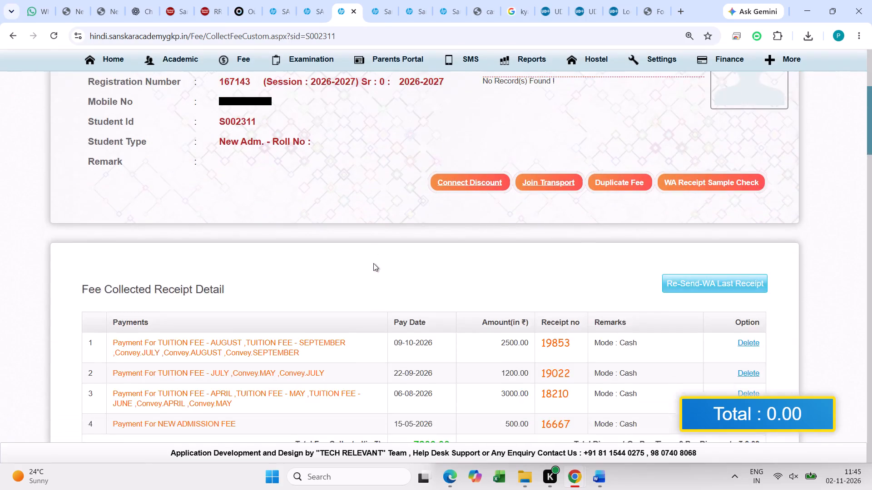
{"action": "scroll", "coordinate": [373, 263], "scroll_direction": "up", "scroll_amount": 15}
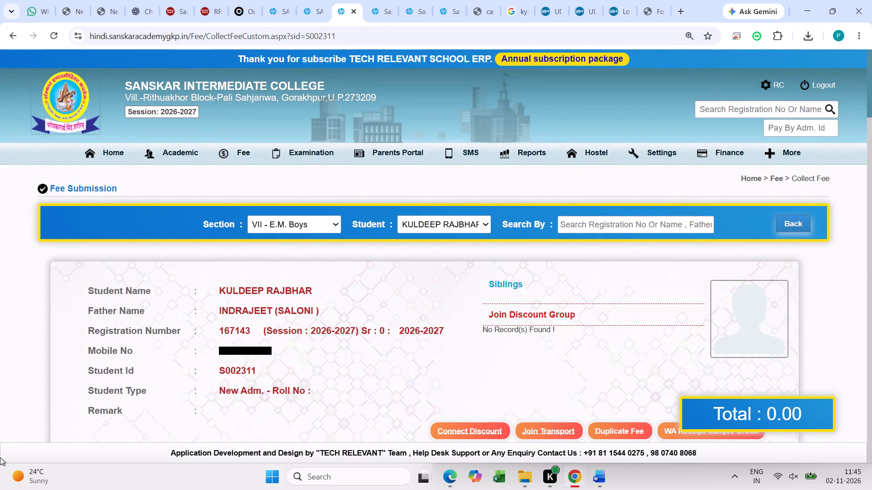
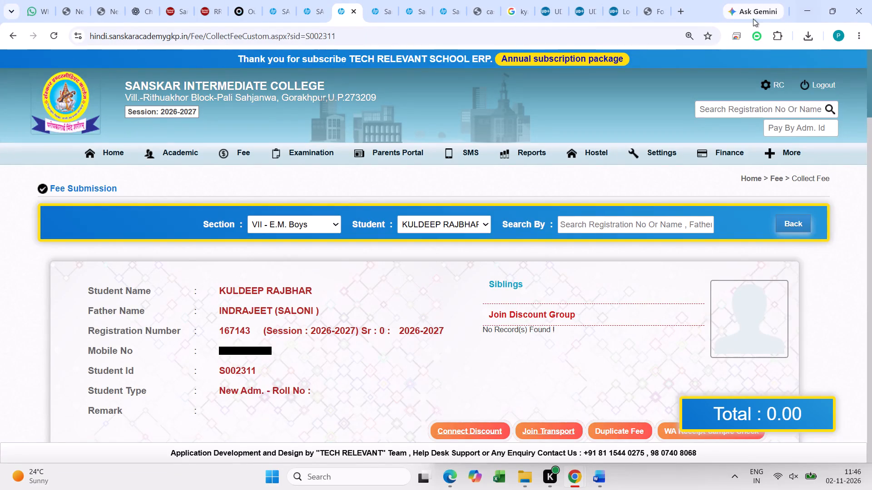
Open the Fee module's overview page and look over its fee settings and discount options.
{"action": "left_click", "coordinate": [244, 148]}
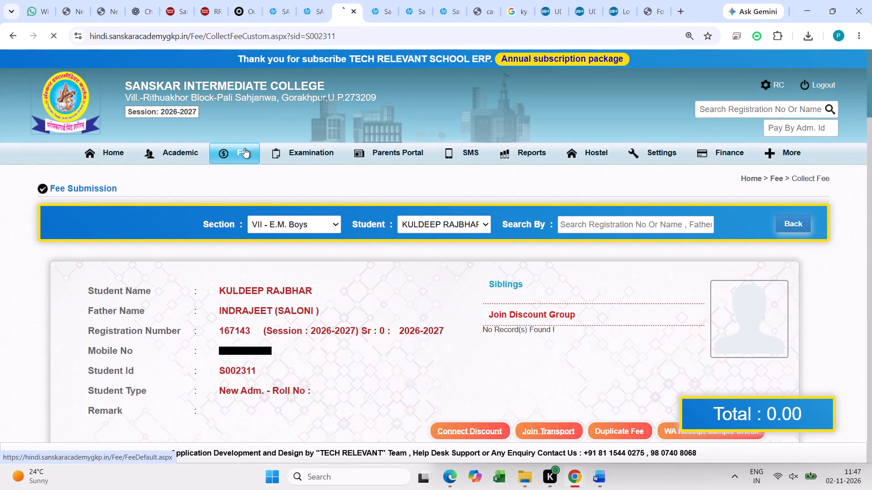
{"action": "scroll", "coordinate": [244, 148], "scroll_direction": "down", "scroll_amount": 6}
{"action": "scroll", "coordinate": [244, 148], "scroll_direction": "up", "scroll_amount": 6}
{"action": "scroll", "coordinate": [244, 148], "scroll_direction": "down", "scroll_amount": 10}
{"action": "scroll", "coordinate": [244, 148], "scroll_direction": "up", "scroll_amount": 12}
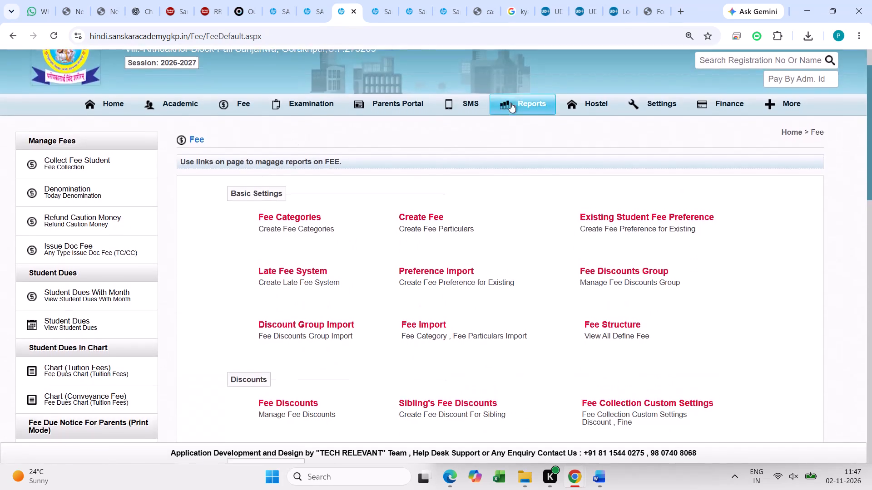
{"action": "scroll", "coordinate": [510, 103], "scroll_direction": "up", "scroll_amount": 3}
{"action": "left_click", "coordinate": [724, 101]}
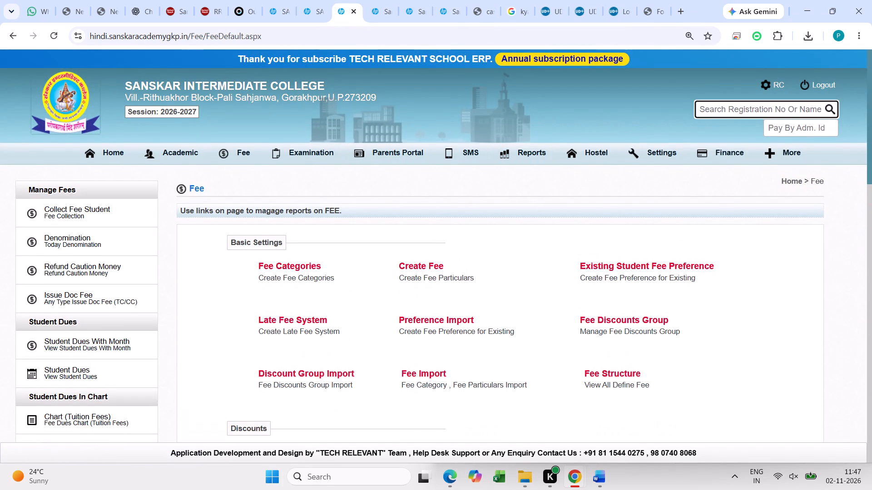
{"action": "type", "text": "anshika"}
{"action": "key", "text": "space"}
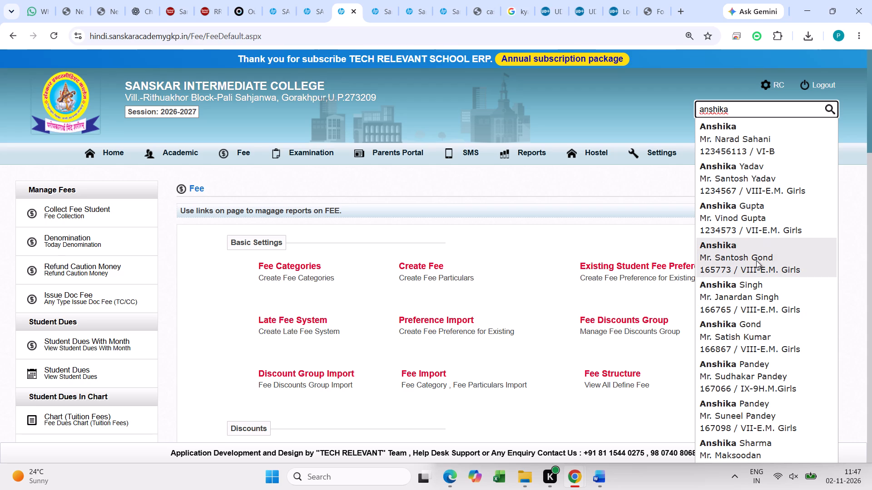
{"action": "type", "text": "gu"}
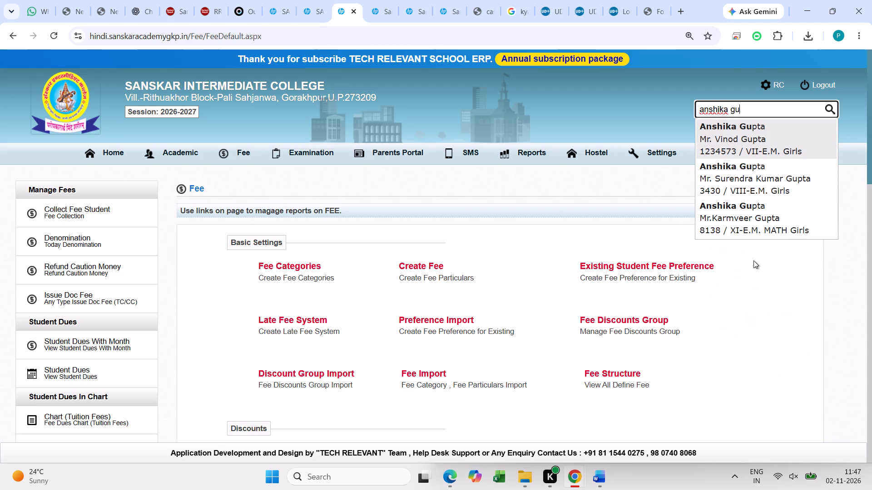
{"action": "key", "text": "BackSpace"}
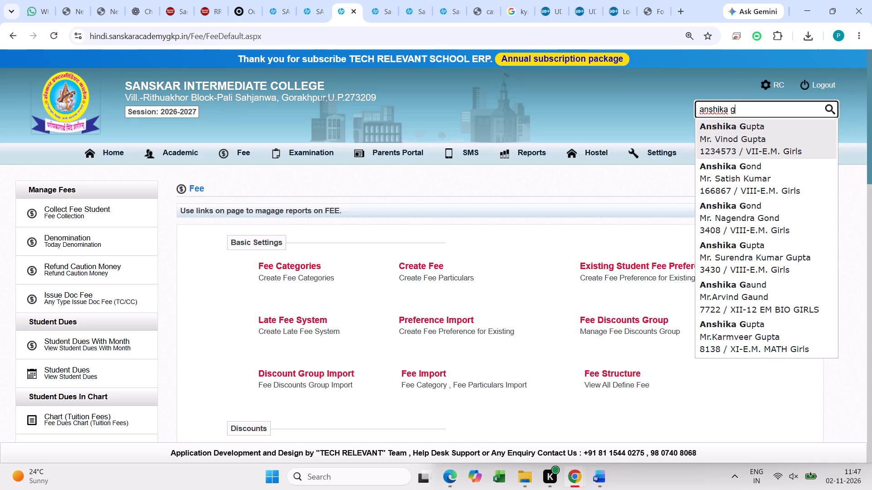
{"action": "left_click", "coordinate": [765, 264]}
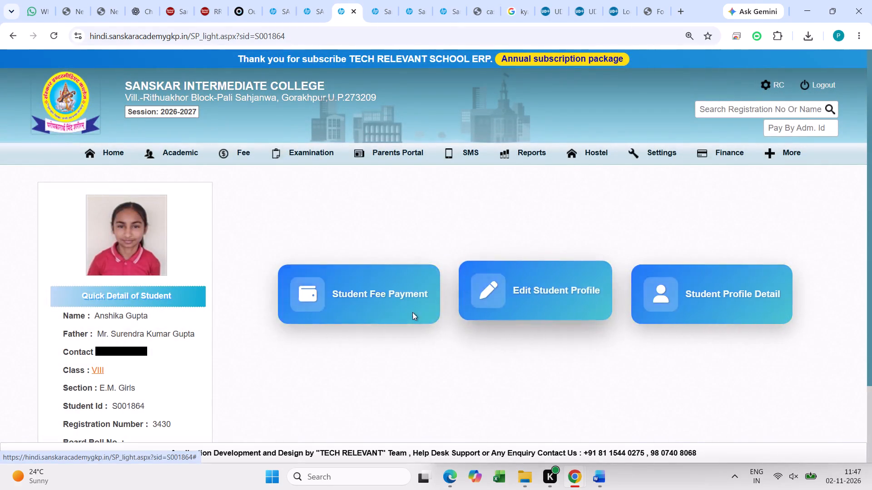
{"action": "left_click", "coordinate": [383, 289]}
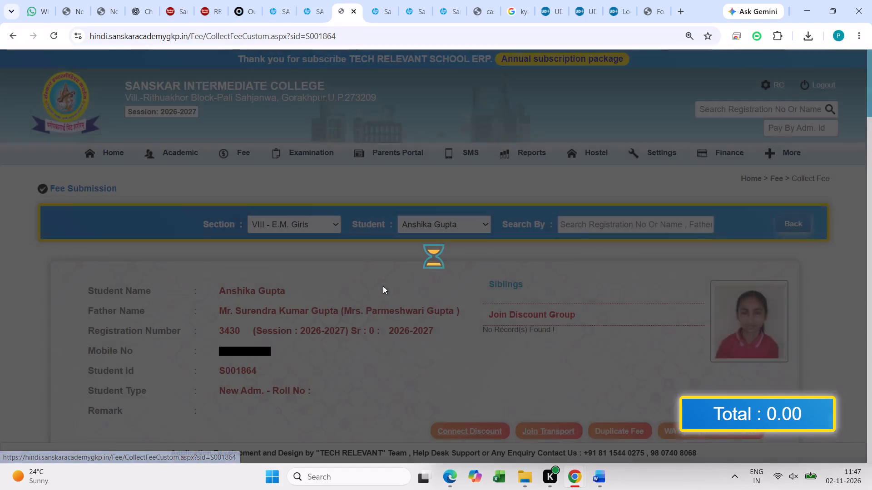
Select the due September tuition fee and September transport fee for payment, leaving the Re Admission Fee unselected.
{"action": "scroll", "coordinate": [390, 282], "scroll_direction": "down", "scroll_amount": 15}
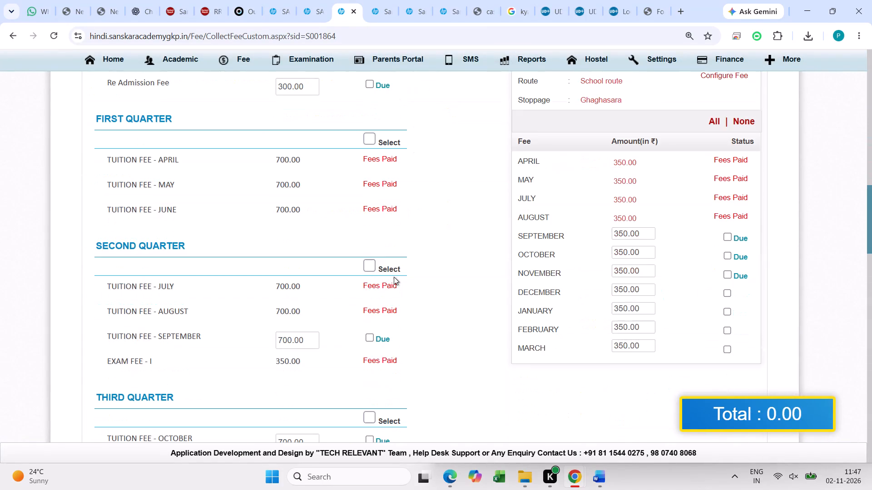
{"action": "scroll", "coordinate": [394, 276], "scroll_direction": "up", "scroll_amount": 1}
{"action": "scroll", "coordinate": [394, 276], "scroll_direction": "down", "scroll_amount": 1}
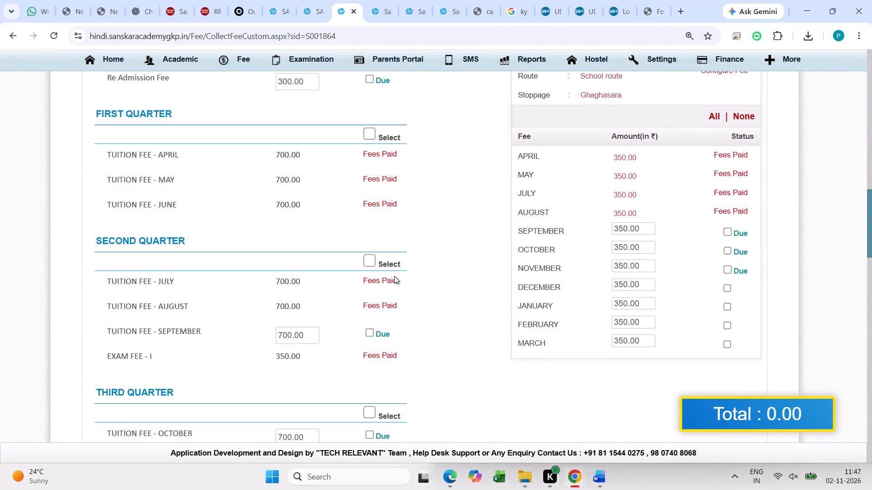
{"action": "scroll", "coordinate": [394, 276], "scroll_direction": "down", "scroll_amount": 1}
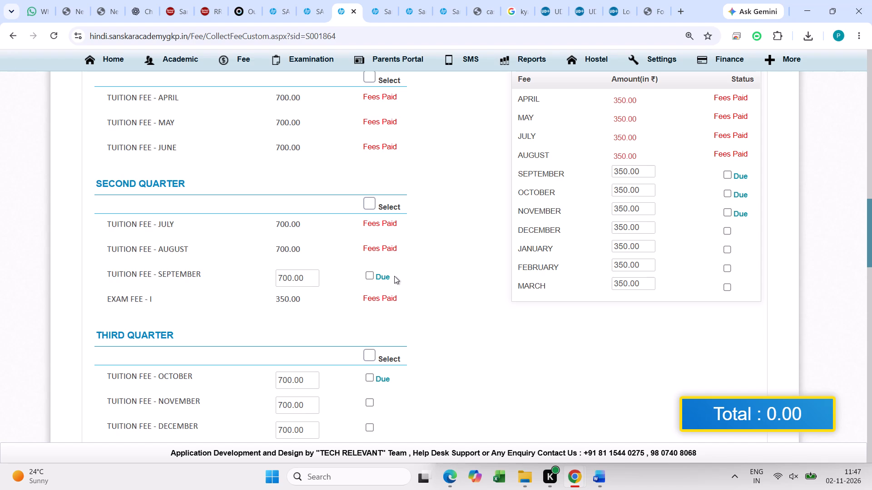
{"action": "left_click", "coordinate": [371, 278]}
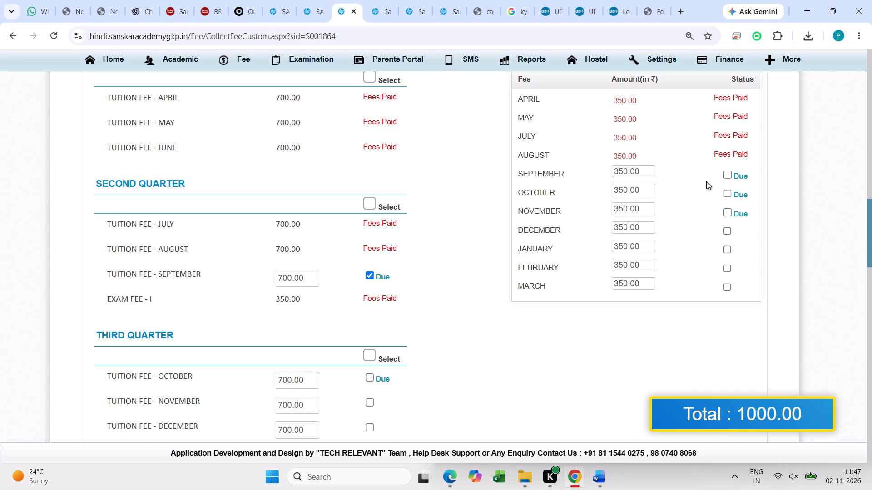
{"action": "left_click", "coordinate": [730, 171]}
{"action": "scroll", "coordinate": [702, 180], "scroll_direction": "up", "scroll_amount": 3}
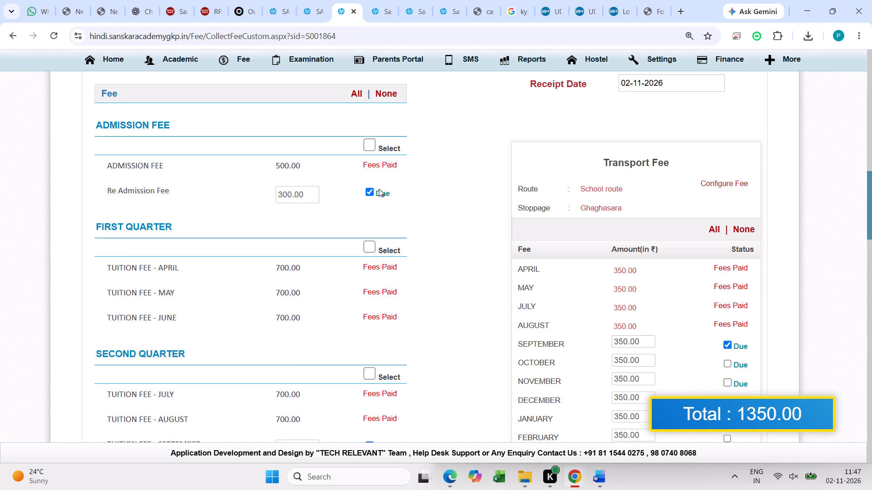
{"action": "left_click", "coordinate": [374, 191]}
{"action": "left_click", "coordinate": [368, 191]}
{"action": "scroll", "coordinate": [408, 183], "scroll_direction": "down", "scroll_amount": 6}
{"action": "scroll", "coordinate": [417, 186], "scroll_direction": "up", "scroll_amount": 1}
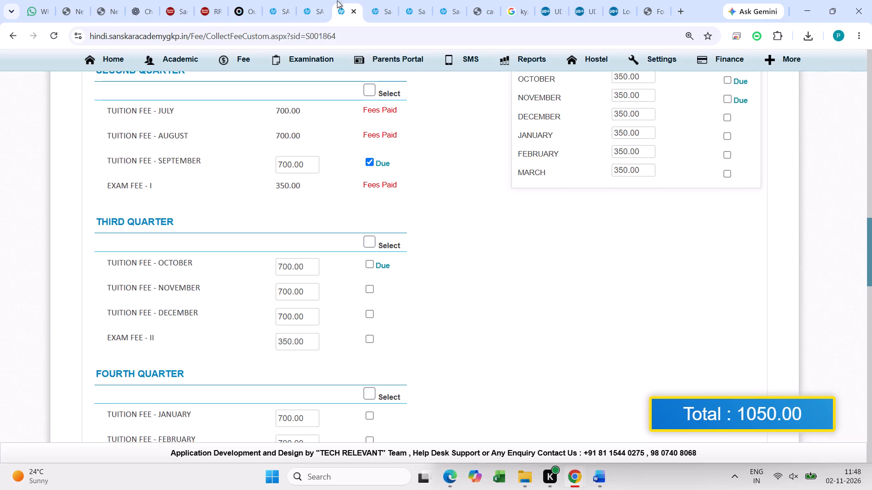
In the other open fee submission page, search students for "kul" and open the VII-E.M. Boys student's fee payment page.
{"action": "left_click", "coordinate": [324, 1]}
{"action": "scroll", "coordinate": [377, 100], "scroll_direction": "down", "scroll_amount": 1}
{"action": "scroll", "coordinate": [379, 102], "scroll_direction": "up", "scroll_amount": 4}
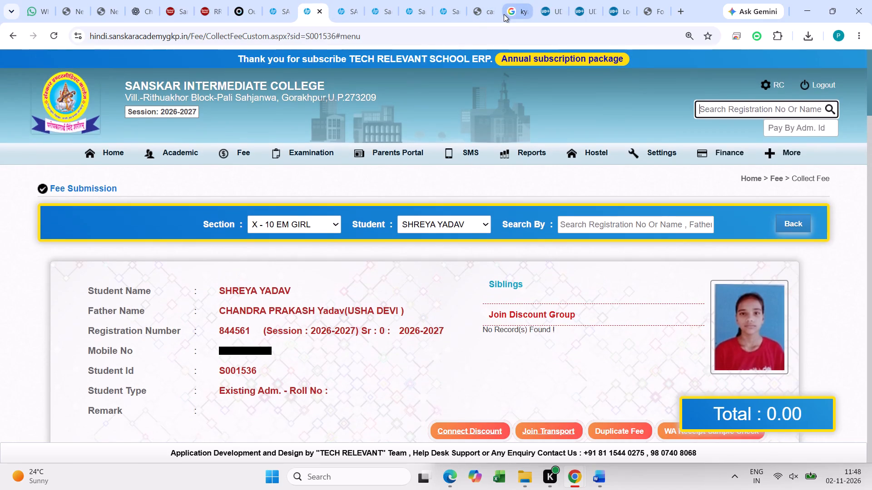
{"action": "type", "text": "kul"}
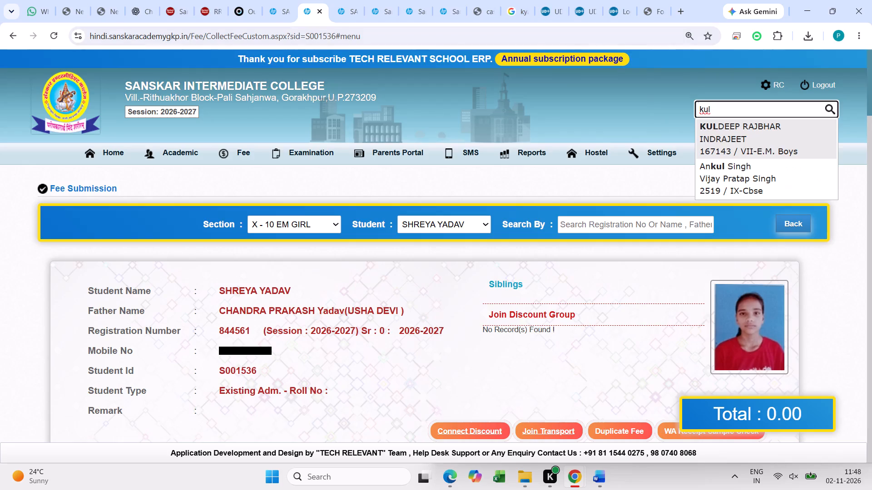
{"action": "left_click", "coordinate": [765, 141]}
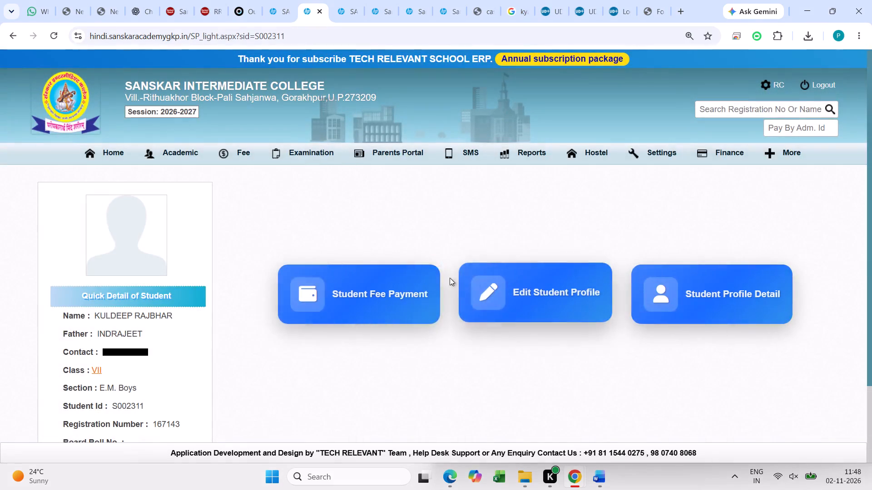
{"action": "left_click", "coordinate": [380, 292]}
Review the class VII student's admission, tuition and transport fee statuses and the collected fee receipts.
{"action": "scroll", "coordinate": [380, 292], "scroll_direction": "down", "scroll_amount": 4}
{"action": "scroll", "coordinate": [380, 292], "scroll_direction": "up", "scroll_amount": 1}
{"action": "scroll", "coordinate": [380, 292], "scroll_direction": "down", "scroll_amount": 4}
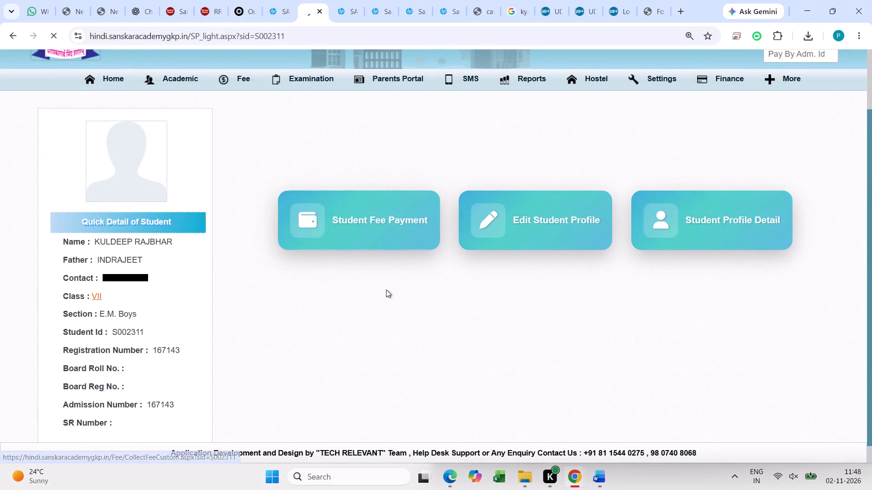
{"action": "scroll", "coordinate": [386, 289], "scroll_direction": "down", "scroll_amount": 19}
{"action": "scroll", "coordinate": [392, 285], "scroll_direction": "up", "scroll_amount": 1}
{"action": "scroll", "coordinate": [392, 285], "scroll_direction": "down", "scroll_amount": 17}
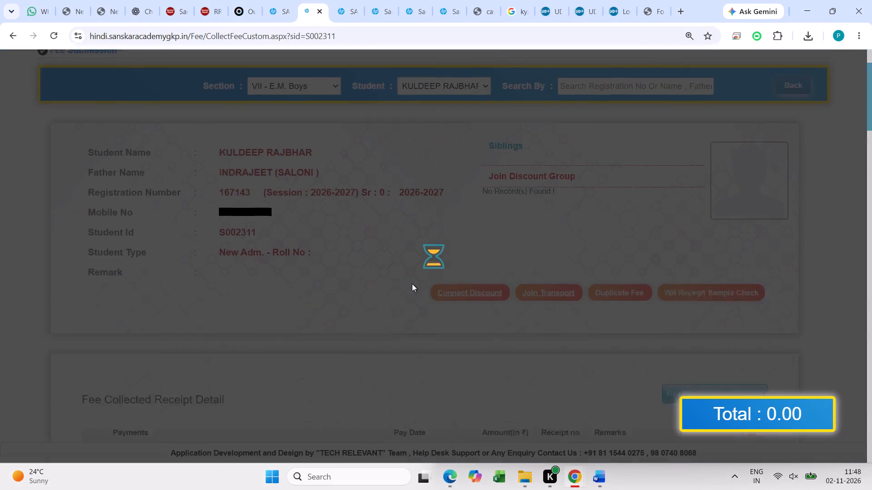
{"action": "scroll", "coordinate": [416, 282], "scroll_direction": "down", "scroll_amount": 8}
{"action": "scroll", "coordinate": [418, 281], "scroll_direction": "up", "scroll_amount": 1}
{"action": "scroll", "coordinate": [418, 281], "scroll_direction": "down", "scroll_amount": 1}
{"action": "scroll", "coordinate": [418, 281], "scroll_direction": "up", "scroll_amount": 3}
{"action": "scroll", "coordinate": [419, 280], "scroll_direction": "down", "scroll_amount": 1}
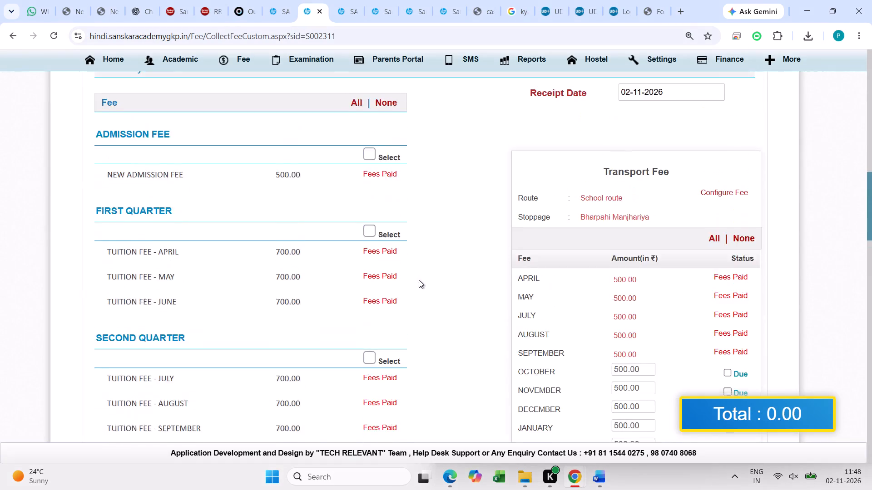
{"action": "scroll", "coordinate": [419, 280], "scroll_direction": "down", "scroll_amount": 1}
{"action": "scroll", "coordinate": [419, 280], "scroll_direction": "up", "scroll_amount": 12}
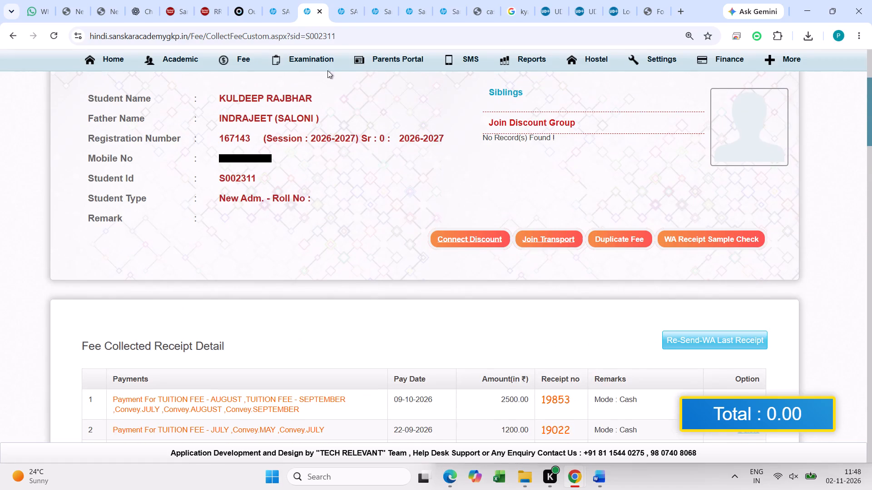
{"action": "scroll", "coordinate": [375, 236], "scroll_direction": "down", "scroll_amount": 4}
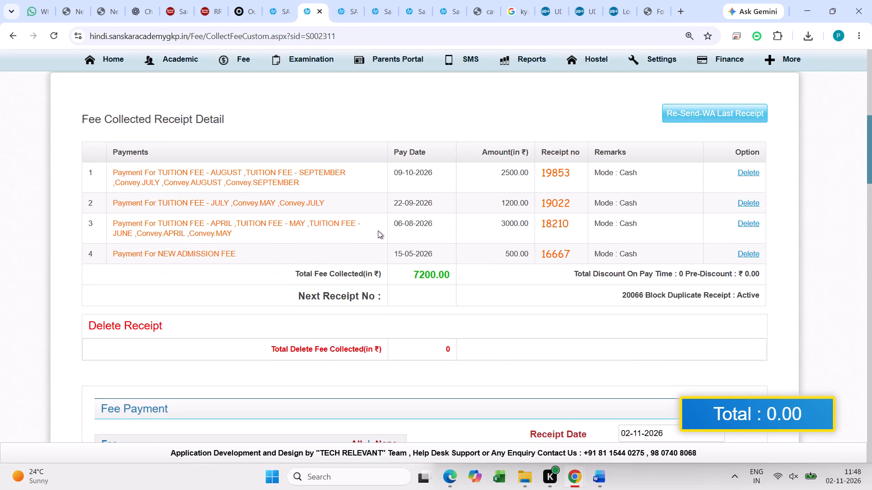
View the class VII student's fee receipt for the new admission fee payment, and close it.
{"action": "left_click", "coordinate": [550, 256]}
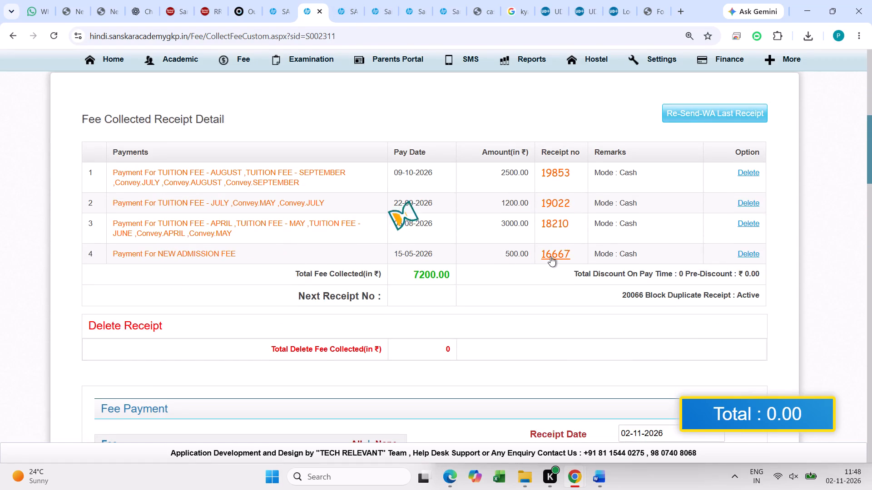
{"action": "scroll", "coordinate": [550, 256], "scroll_direction": "up", "scroll_amount": 5}
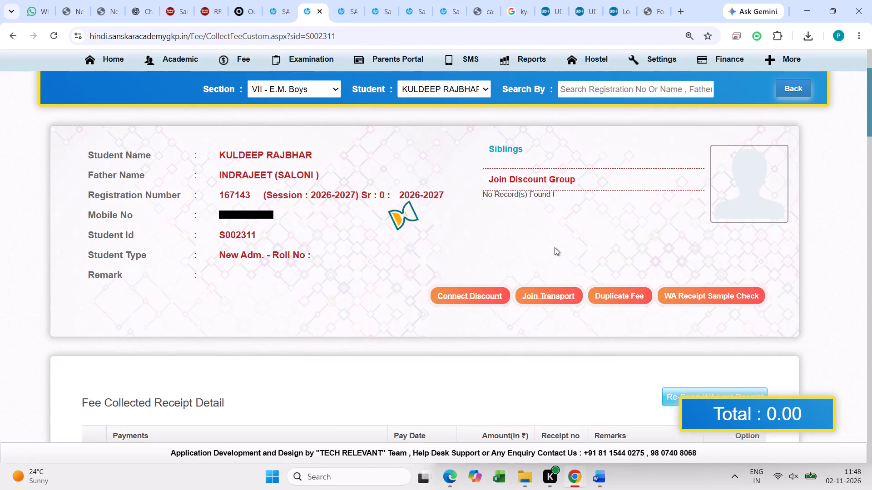
{"action": "left_click", "coordinate": [754, 102]}
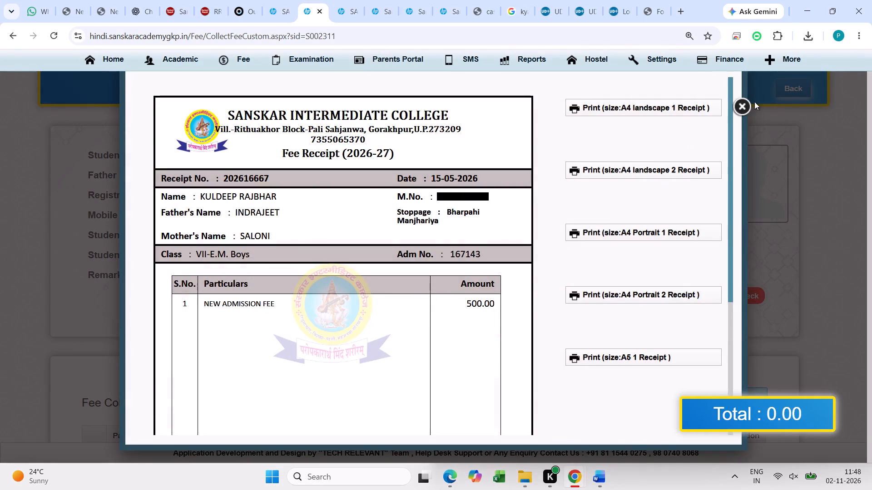
{"action": "left_click", "coordinate": [741, 107]}
Return to the class VIII student's fee payment page and check the selected September fees and the student's details.
{"action": "left_click", "coordinate": [352, 0]}
{"action": "scroll", "coordinate": [365, 59], "scroll_direction": "up", "scroll_amount": 3}
{"action": "scroll", "coordinate": [386, 81], "scroll_direction": "down", "scroll_amount": 1}
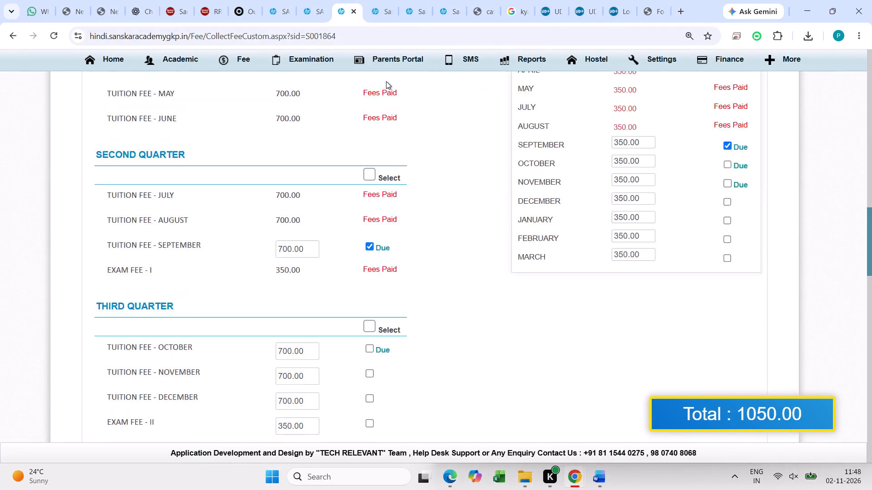
{"action": "scroll", "coordinate": [386, 81], "scroll_direction": "up", "scroll_amount": 5}
{"action": "scroll", "coordinate": [448, 176], "scroll_direction": "down", "scroll_amount": 1}
{"action": "scroll", "coordinate": [448, 176], "scroll_direction": "up", "scroll_amount": 13}
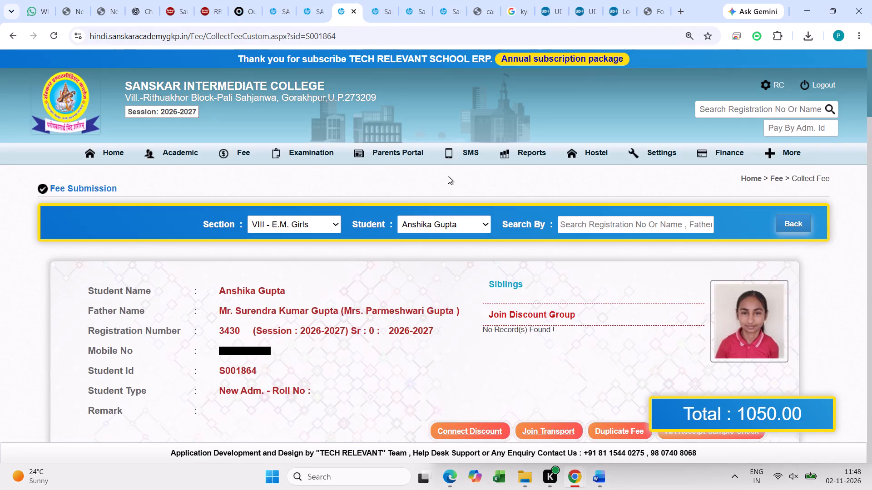
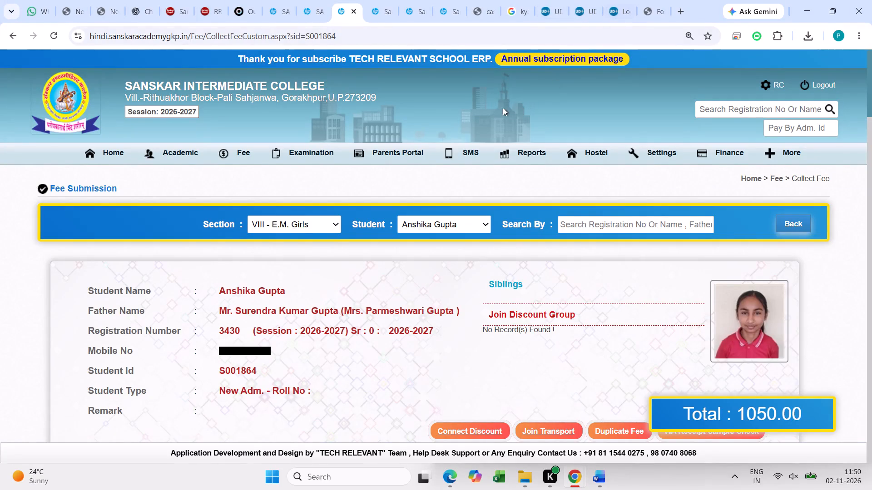
Search by the class VIII student's registration number and reload the student's fee payment page.
{"action": "scroll", "coordinate": [350, 191], "scroll_direction": "down", "scroll_amount": 1}
{"action": "scroll", "coordinate": [337, 188], "scroll_direction": "up", "scroll_amount": 3}
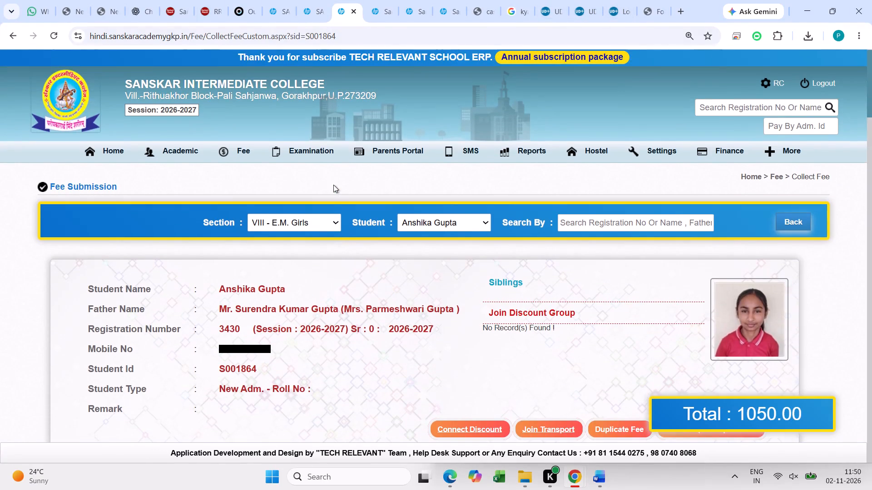
{"action": "scroll", "coordinate": [333, 185], "scroll_direction": "down", "scroll_amount": 5}
{"action": "scroll", "coordinate": [424, 238], "scroll_direction": "up", "scroll_amount": 5}
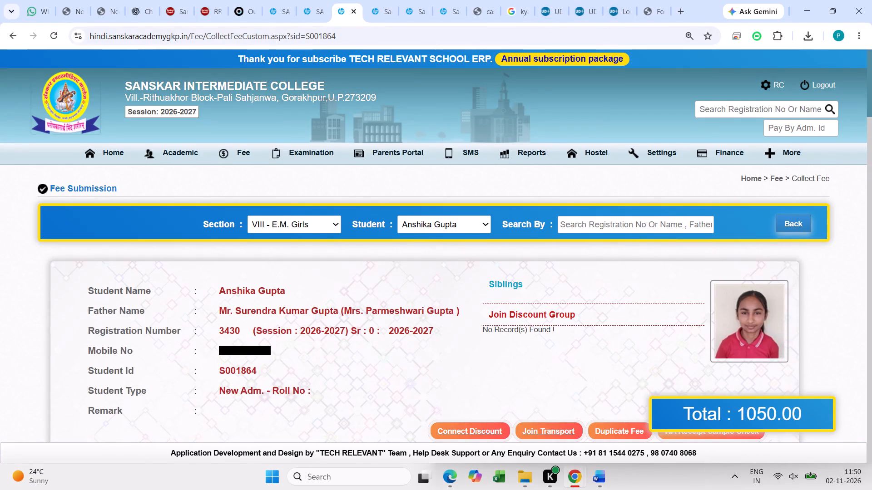
{"action": "left_click", "coordinate": [610, 233]}
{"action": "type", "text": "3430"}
{"action": "left_click", "coordinate": [631, 255]}
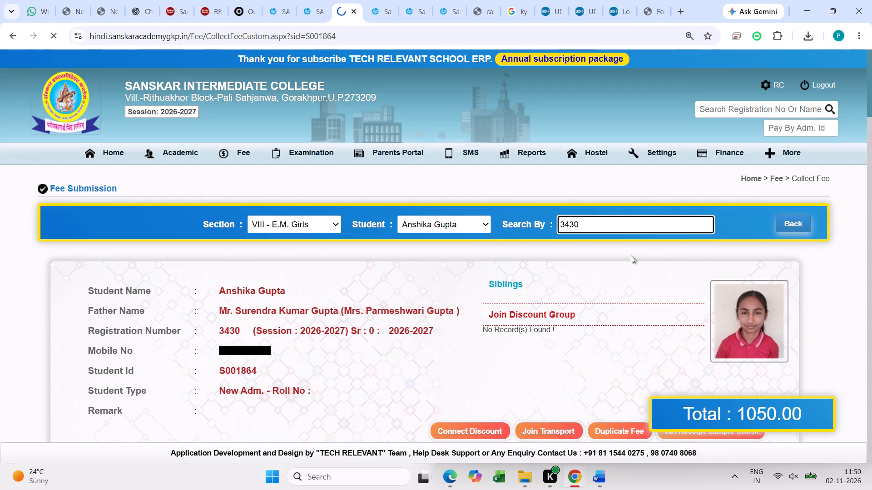
Select the September tuition fee of 700.00 and September transport fee of 350.00, and deselect the re-admission fee.
{"action": "scroll", "coordinate": [553, 339], "scroll_direction": "down", "scroll_amount": 7}
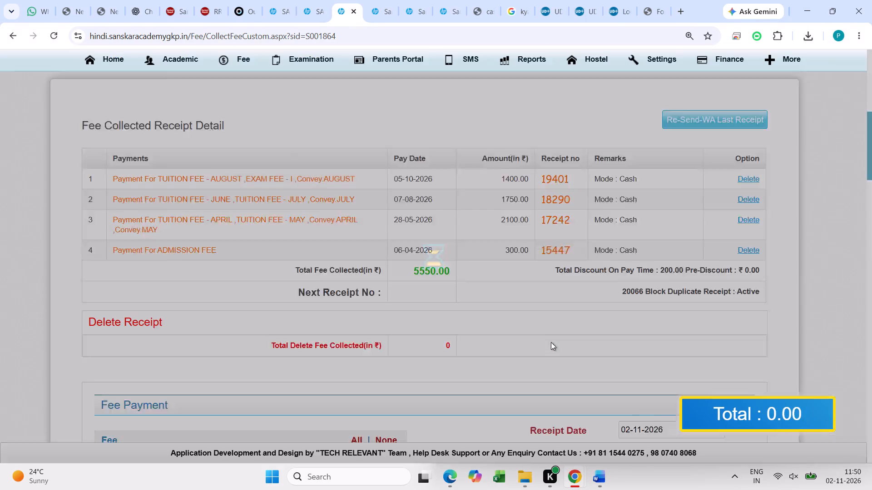
{"action": "scroll", "coordinate": [523, 343], "scroll_direction": "down", "scroll_amount": 7}
{"action": "scroll", "coordinate": [439, 361], "scroll_direction": "down", "scroll_amount": 1}
{"action": "left_click", "coordinate": [368, 332]}
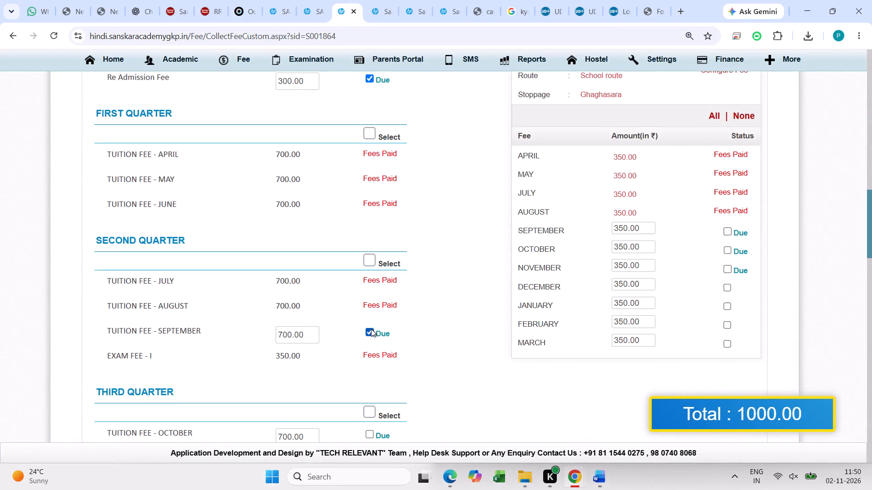
{"action": "left_click", "coordinate": [730, 233]}
{"action": "scroll", "coordinate": [702, 239], "scroll_direction": "up", "scroll_amount": 4}
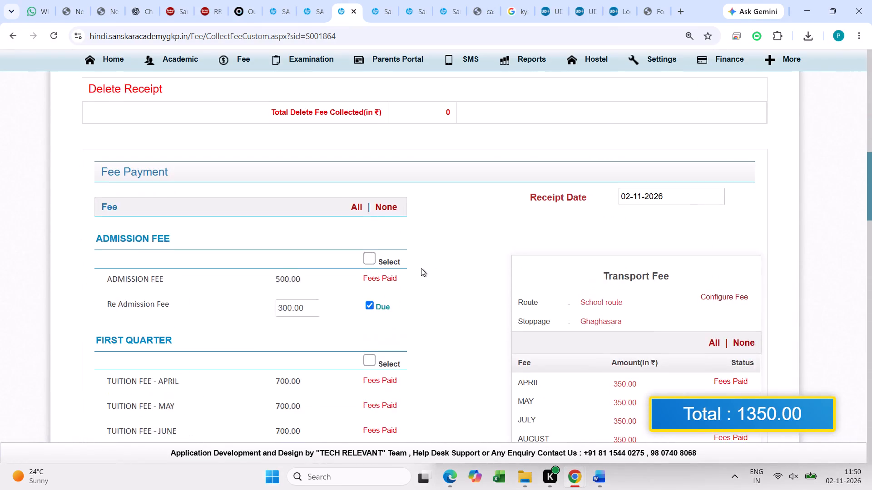
{"action": "left_click", "coordinate": [363, 304]}
{"action": "left_click", "coordinate": [369, 304]}
Check the selected fees and submit the class VIII student's 1050.00 fee payment.
{"action": "scroll", "coordinate": [449, 260], "scroll_direction": "down", "scroll_amount": 4}
{"action": "scroll", "coordinate": [451, 260], "scroll_direction": "up", "scroll_amount": 1}
{"action": "scroll", "coordinate": [451, 260], "scroll_direction": "down", "scroll_amount": 2}
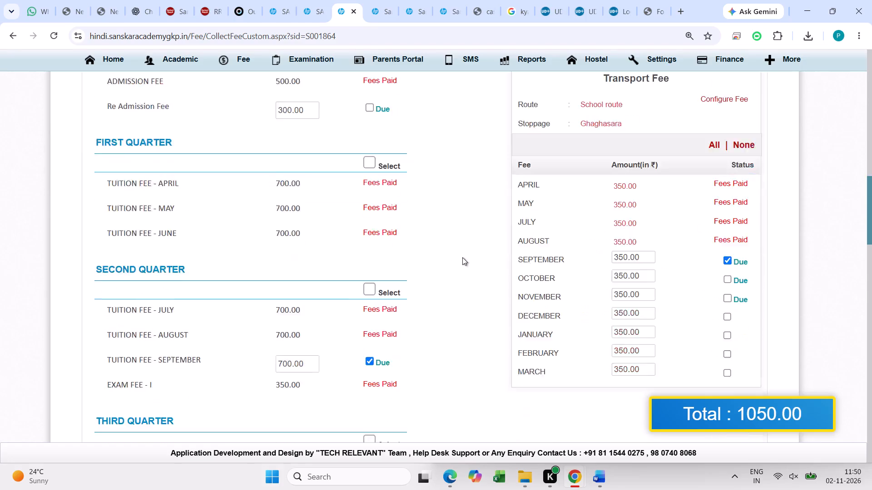
{"action": "scroll", "coordinate": [462, 257], "scroll_direction": "down", "scroll_amount": 20}
{"action": "scroll", "coordinate": [462, 257], "scroll_direction": "down", "scroll_amount": 1}
{"action": "scroll", "coordinate": [490, 248], "scroll_direction": "up", "scroll_amount": 1}
{"action": "scroll", "coordinate": [490, 248], "scroll_direction": "down", "scroll_amount": 2}
{"action": "left_click", "coordinate": [420, 184]}
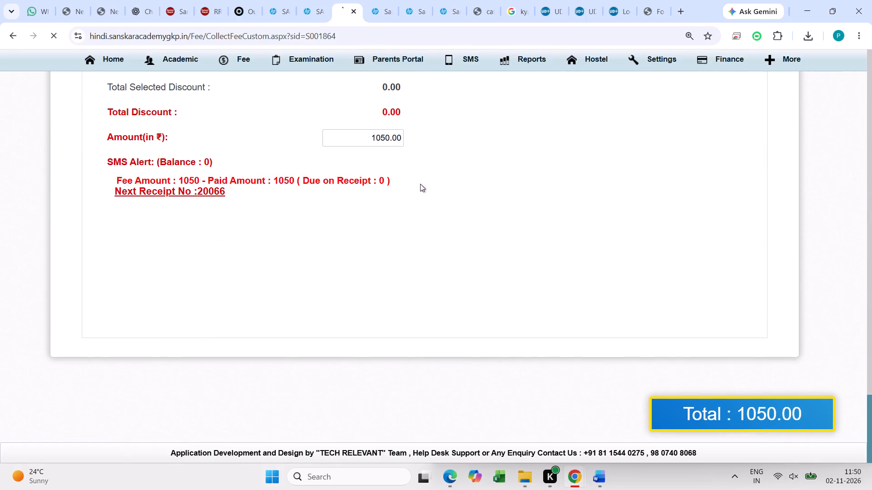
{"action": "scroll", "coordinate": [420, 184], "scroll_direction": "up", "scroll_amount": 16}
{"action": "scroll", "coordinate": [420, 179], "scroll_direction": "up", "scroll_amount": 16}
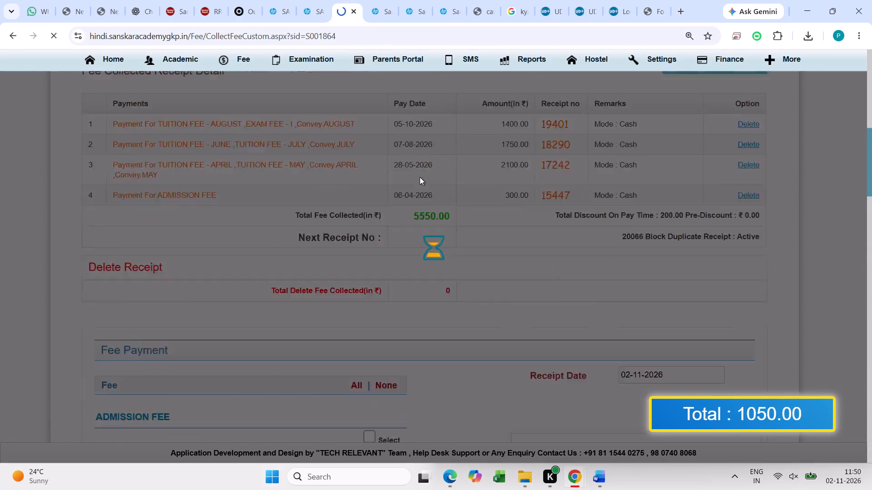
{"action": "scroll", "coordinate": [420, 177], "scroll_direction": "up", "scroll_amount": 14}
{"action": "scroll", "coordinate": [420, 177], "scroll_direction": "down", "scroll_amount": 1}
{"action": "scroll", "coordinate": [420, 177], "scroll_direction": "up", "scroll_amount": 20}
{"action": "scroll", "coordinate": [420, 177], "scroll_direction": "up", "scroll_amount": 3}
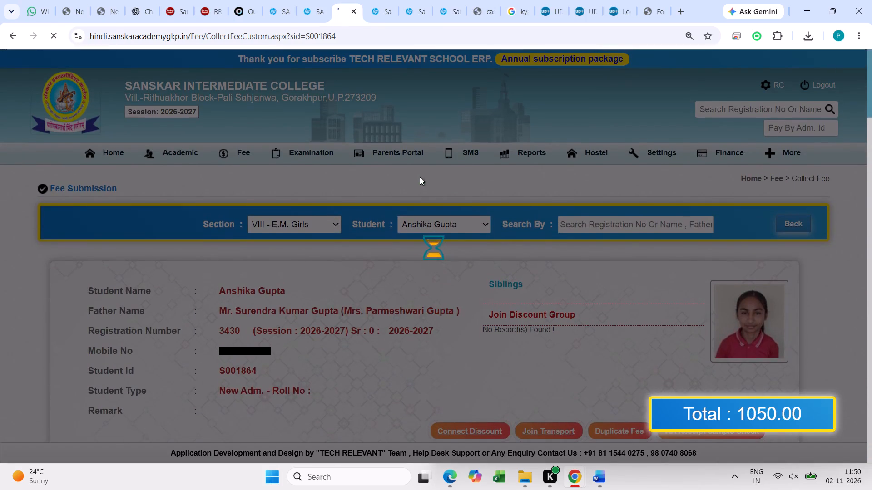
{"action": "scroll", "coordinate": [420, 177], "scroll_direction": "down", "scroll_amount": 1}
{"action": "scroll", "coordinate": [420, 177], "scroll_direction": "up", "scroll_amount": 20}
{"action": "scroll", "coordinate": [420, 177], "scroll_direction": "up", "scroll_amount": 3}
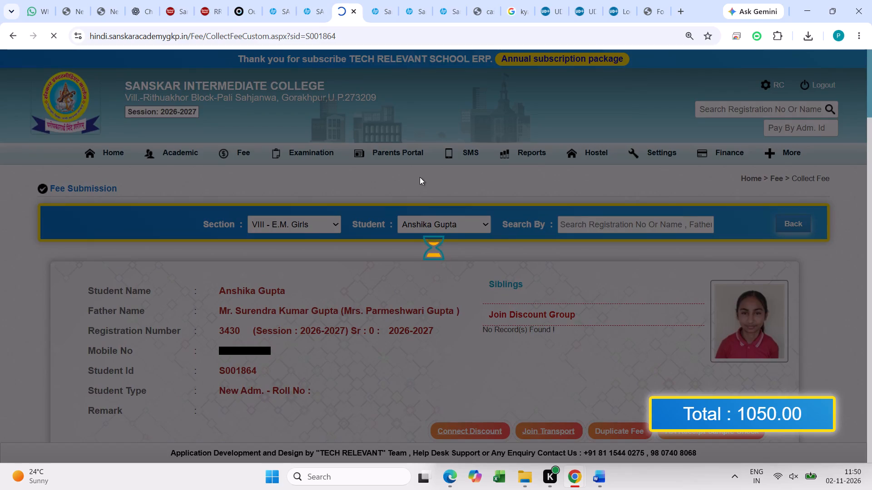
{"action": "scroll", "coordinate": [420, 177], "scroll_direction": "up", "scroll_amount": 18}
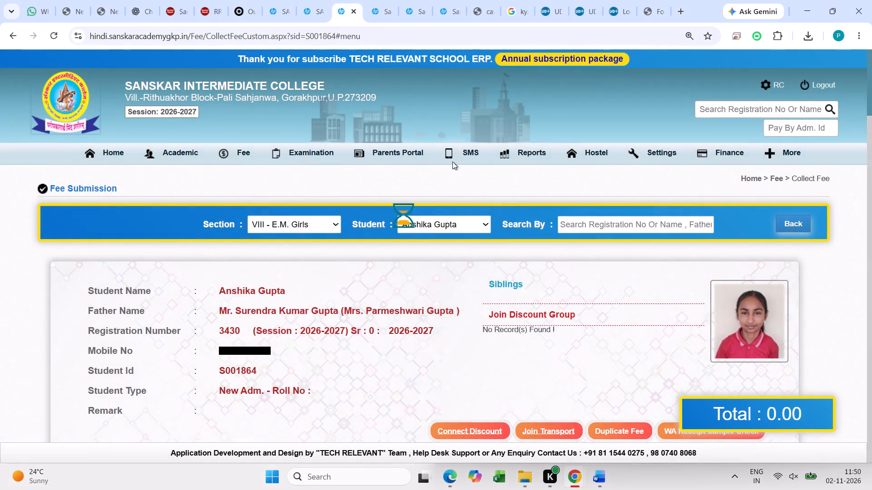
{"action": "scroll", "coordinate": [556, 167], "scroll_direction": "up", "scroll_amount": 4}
Print the September fee receipt in the A4 landscape two-receipt format, and close the receipt.
{"action": "left_click", "coordinate": [590, 168]}
{"action": "scroll", "coordinate": [590, 168], "scroll_direction": "down", "scroll_amount": 8}
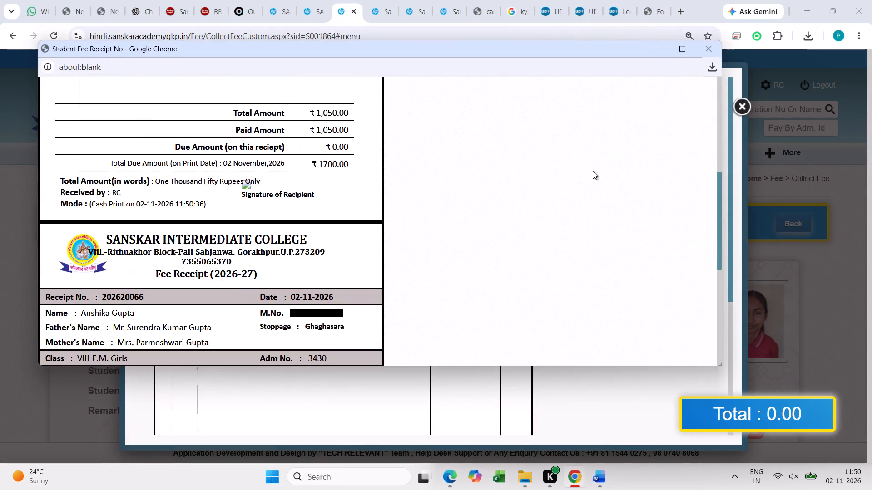
{"action": "scroll", "coordinate": [593, 174], "scroll_direction": "down", "scroll_amount": 4}
{"action": "left_click", "coordinate": [590, 333]}
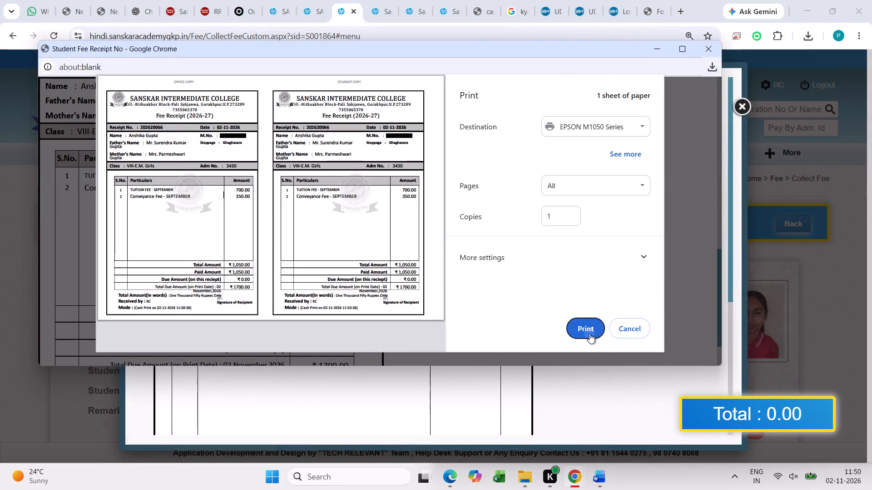
{"action": "scroll", "coordinate": [590, 333], "scroll_direction": "up", "scroll_amount": 4}
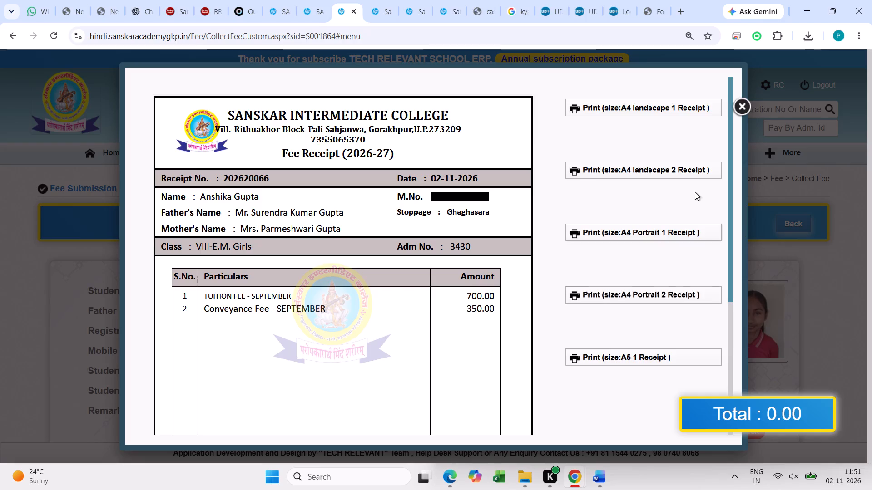
{"action": "left_click", "coordinate": [737, 107]}
{"action": "left_click", "coordinate": [740, 112]}
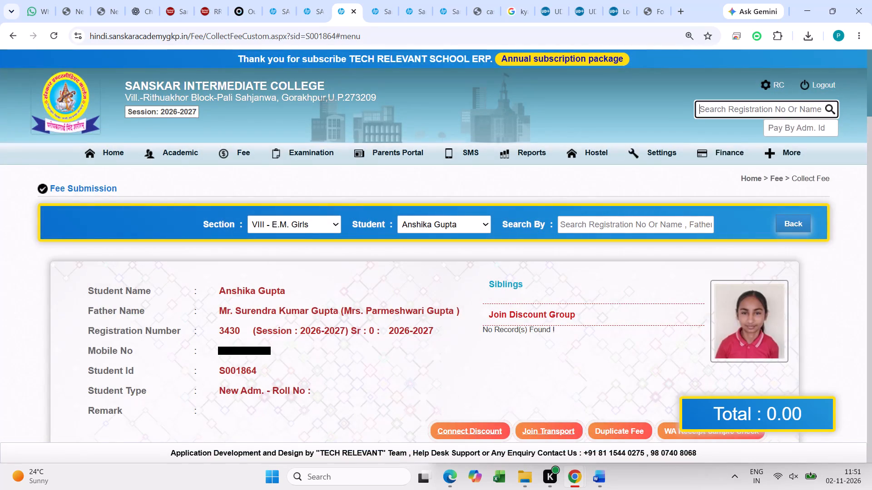
{"action": "type", "text": "anshik"}
{"action": "type", "text": "a c"}
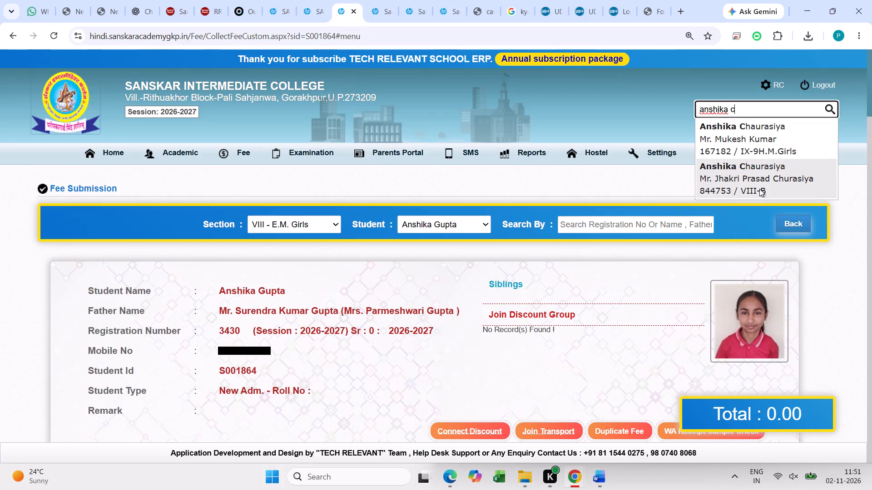
{"action": "key", "text": "BackSpace"}
{"action": "key", "text": "BackSpace"}
{"action": "key", "text": "BackSpace"}
{"action": "key", "text": "BackSpace"}
{"action": "key", "text": "BackSpace"}
{"action": "key", "text": "BackSpace"}
{"action": "key", "text": "BackSpace"}
{"action": "key", "text": "BackSpace"}
{"action": "key", "text": "BackSpace"}
{"action": "key", "text": "BackSpace"}
{"action": "key", "text": "BackSpace"}
{"action": "key", "text": "BackSpace"}
{"action": "key", "text": "BackSpace"}
{"action": "key", "text": "BackSpace"}
{"action": "key", "text": "BackSpace"}
{"action": "key", "text": "BackSpace"}
{"action": "key", "text": "BackSpace"}
{"action": "key", "text": "BackSpace"}
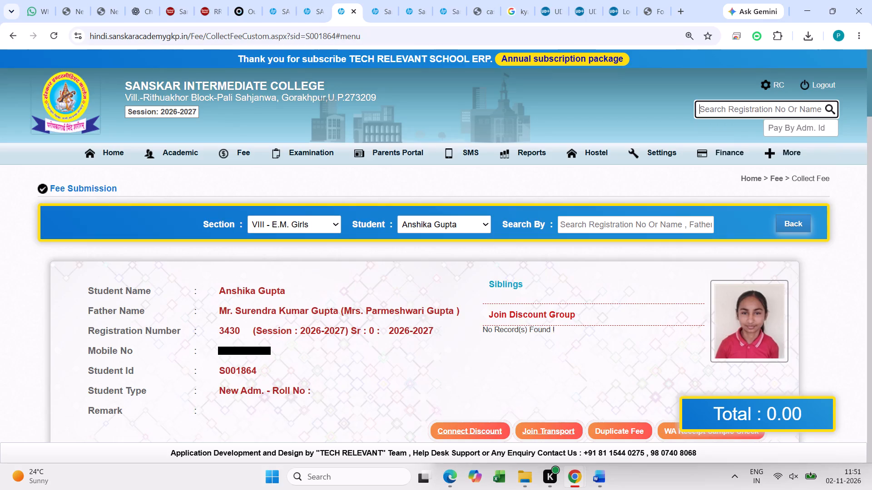
Search students for "kajal" and look through the matching students.
{"action": "key", "text": "k"}
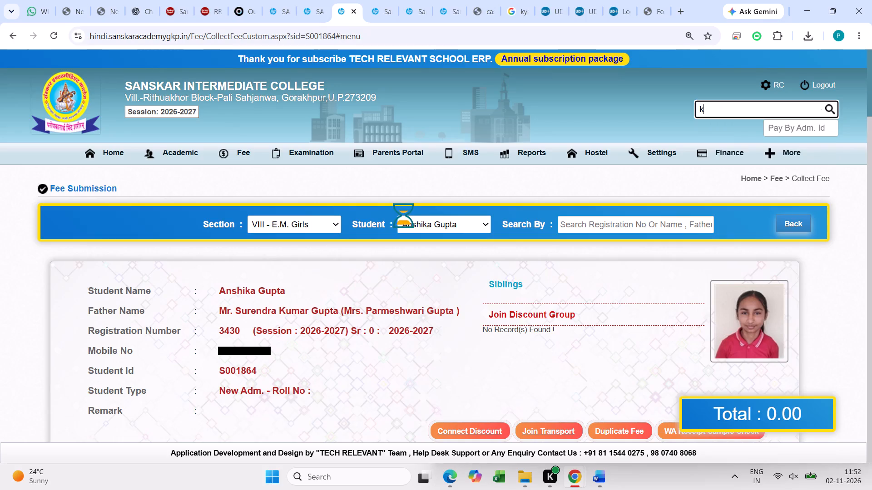
{"action": "key", "text": "a"}
{"action": "type", "text": "ja"}
{"action": "type", "text": "l"}
{"action": "key", "text": "space"}
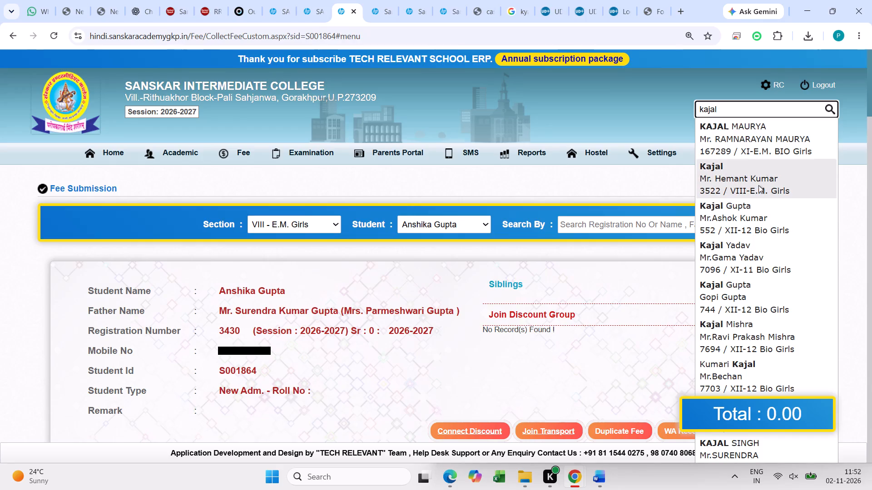
{"action": "scroll", "coordinate": [719, 313], "scroll_direction": "down", "scroll_amount": 2}
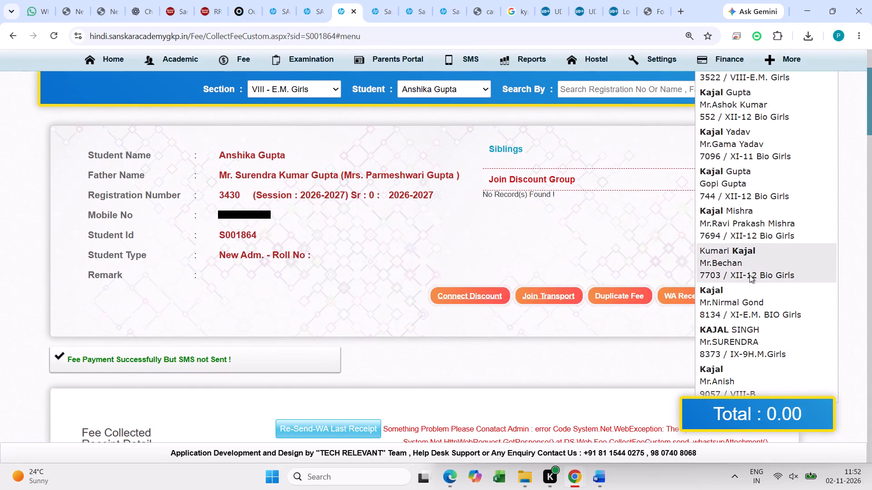
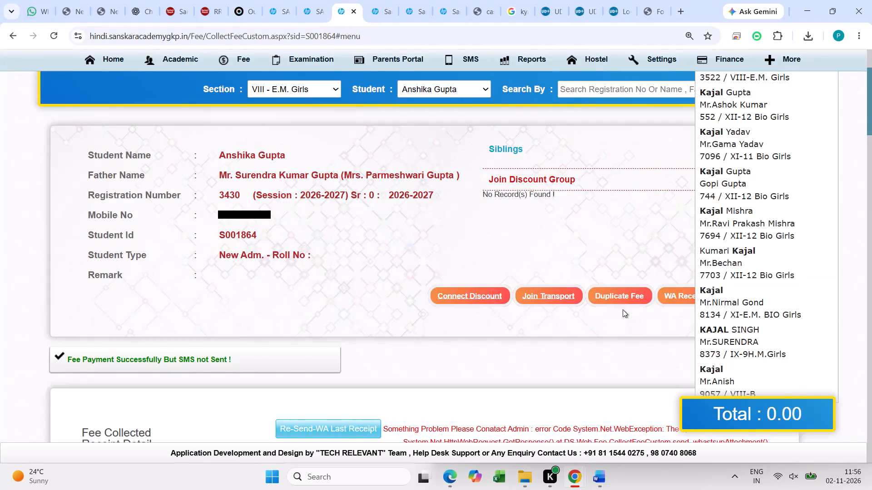
Replace the student search text with "pari" to look for the next student.
{"action": "scroll", "coordinate": [708, 149], "scroll_direction": "up", "scroll_amount": 12}
{"action": "left_click_drag", "start_coordinate": [744, 108], "coordinate": [591, 109]}
{"action": "type", "text": "pari"}
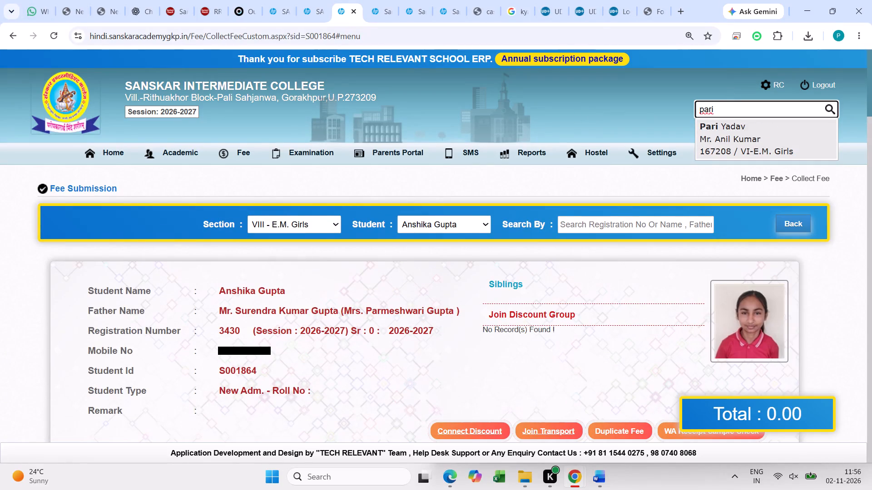
Clear the student search and search students for "aditi" instead.
{"action": "key", "text": "BackSpace"}
{"action": "key", "text": "BackSpace"}
{"action": "key", "text": "BackSpace"}
{"action": "key", "text": "BackSpace"}
{"action": "key", "text": "BackSpace"}
{"action": "key", "text": "BackSpace"}
{"action": "key", "text": "BackSpace"}
{"action": "key", "text": "BackSpace"}
{"action": "key", "text": "BackSpace"}
{"action": "key", "text": "BackSpace"}
{"action": "type", "text": "adit"}
{"action": "key", "text": "i"}
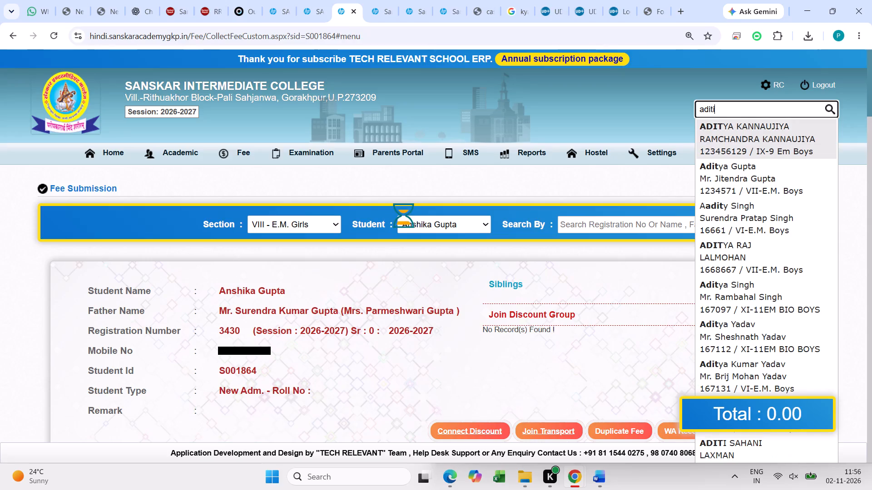
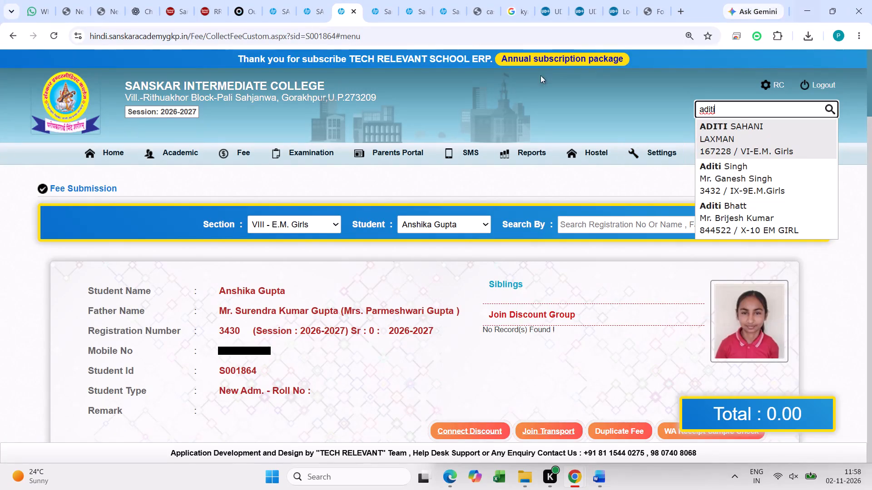
Switch to the Sanskar Academy fee collection page and search its students for "arush".
{"action": "left_click", "coordinate": [377, 2]}
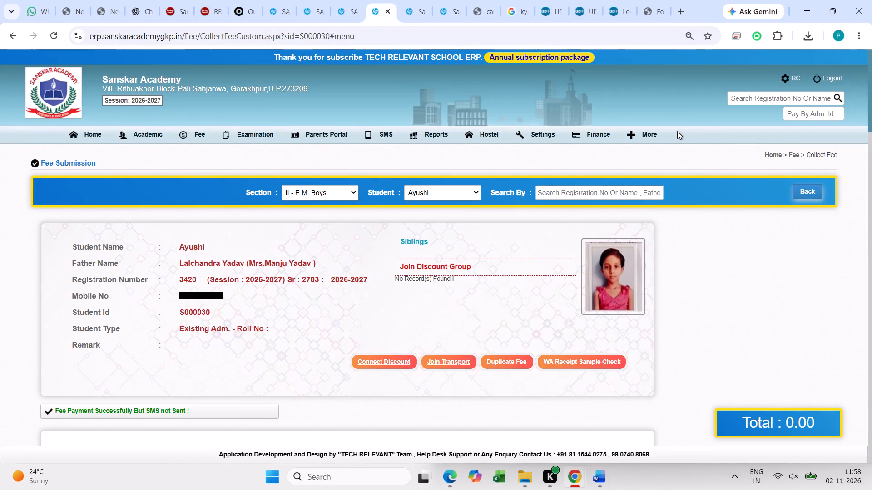
{"action": "left_click", "coordinate": [777, 78]}
{"action": "left_click", "coordinate": [771, 106]}
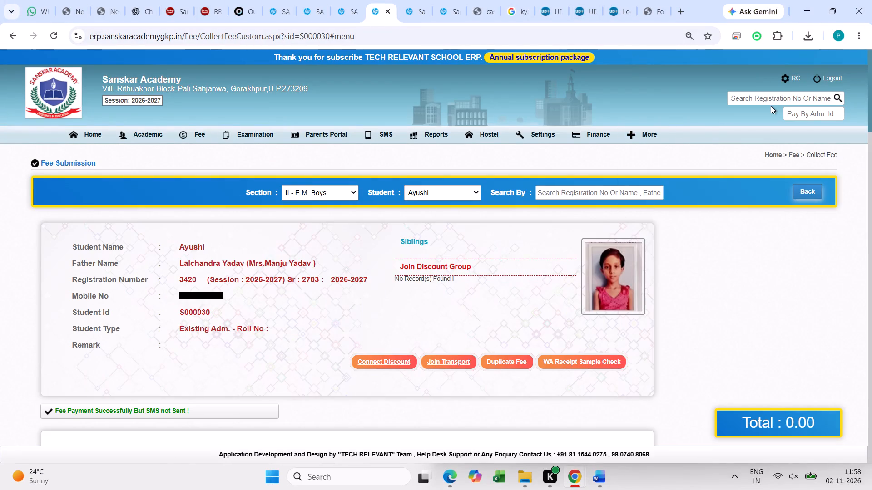
{"action": "left_click", "coordinate": [771, 104]}
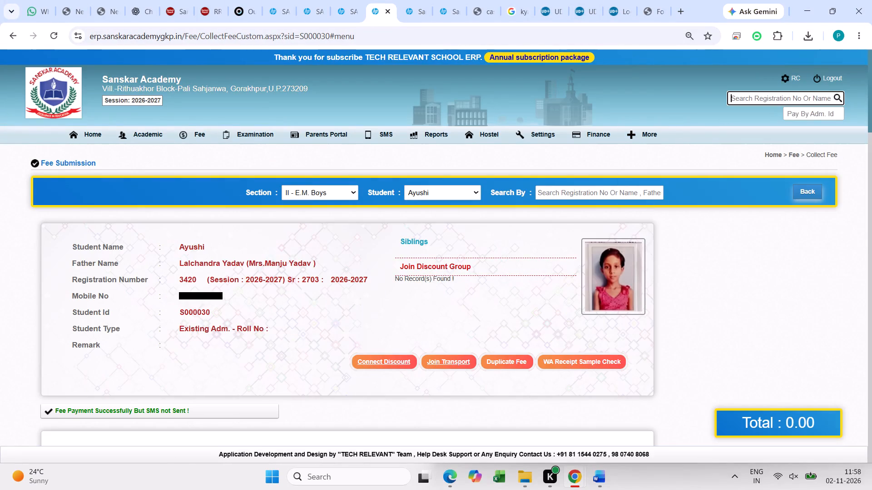
{"action": "type", "text": "arush"}
{"action": "key", "text": "space"}
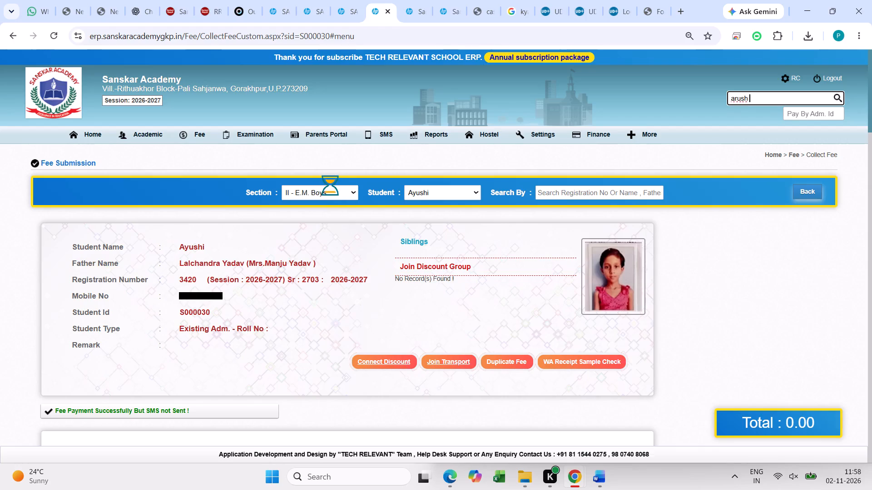
{"action": "key", "text": "Return"}
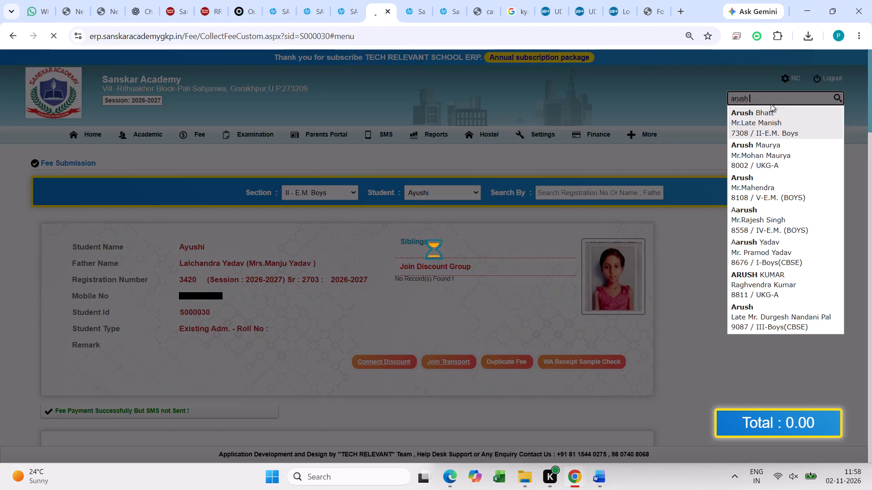
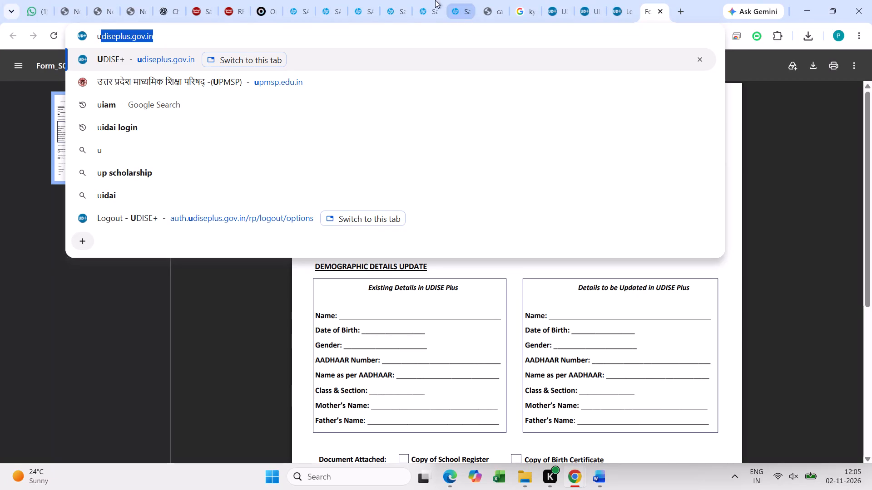
{"action": "left_click", "coordinate": [390, 8]}
{"action": "scroll", "coordinate": [693, 304], "scroll_direction": "up", "scroll_amount": 4}
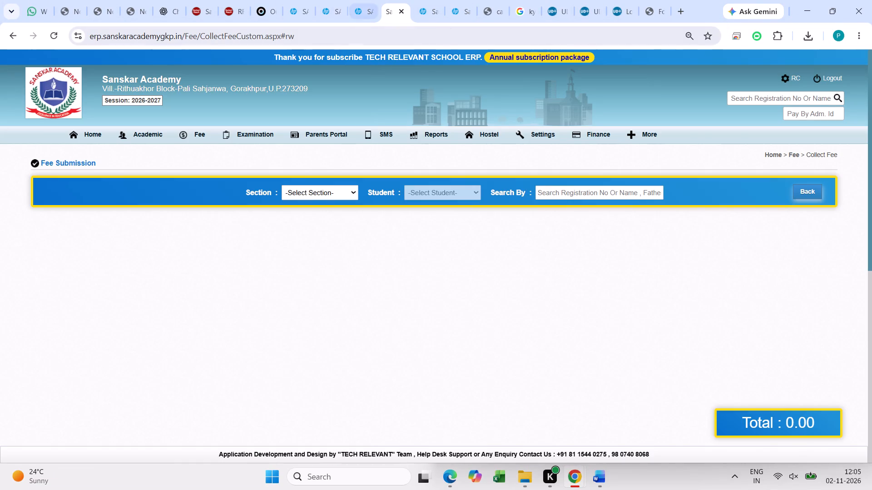
{"action": "left_click", "coordinate": [469, 10]}
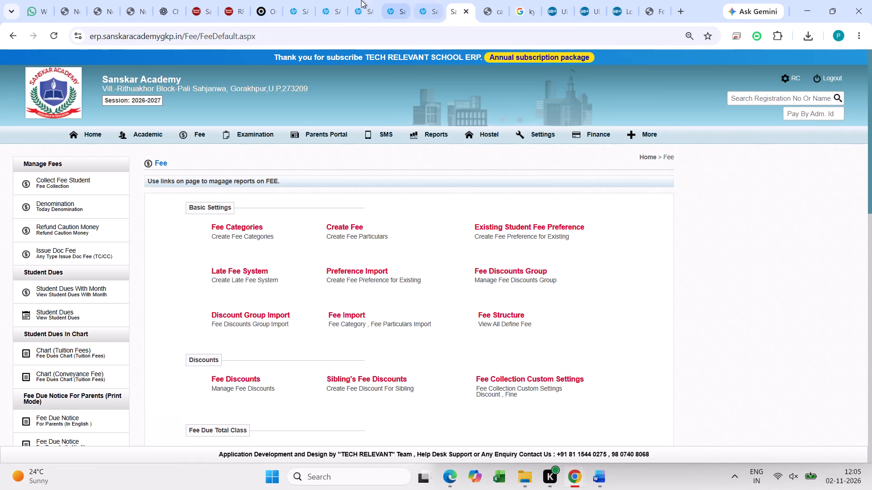
{"action": "left_click", "coordinate": [332, 0]}
{"action": "scroll", "coordinate": [269, 252], "scroll_direction": "up", "scroll_amount": 10}
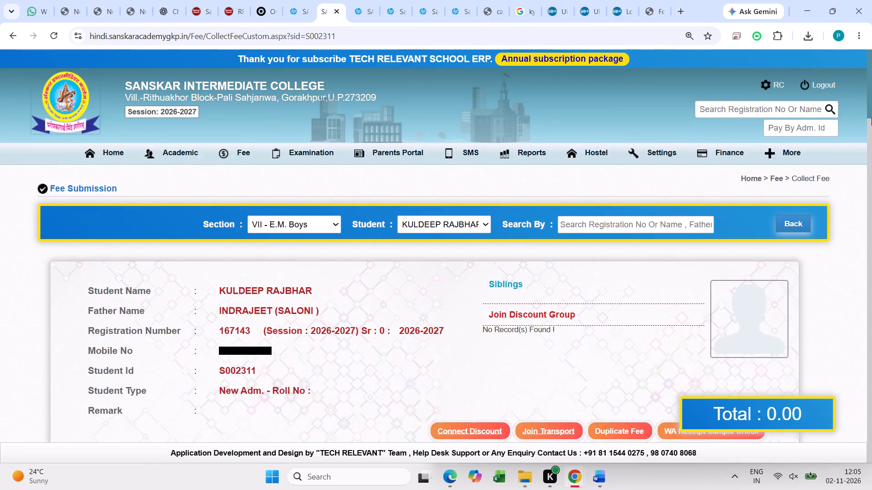
{"action": "left_click", "coordinate": [752, 111]}
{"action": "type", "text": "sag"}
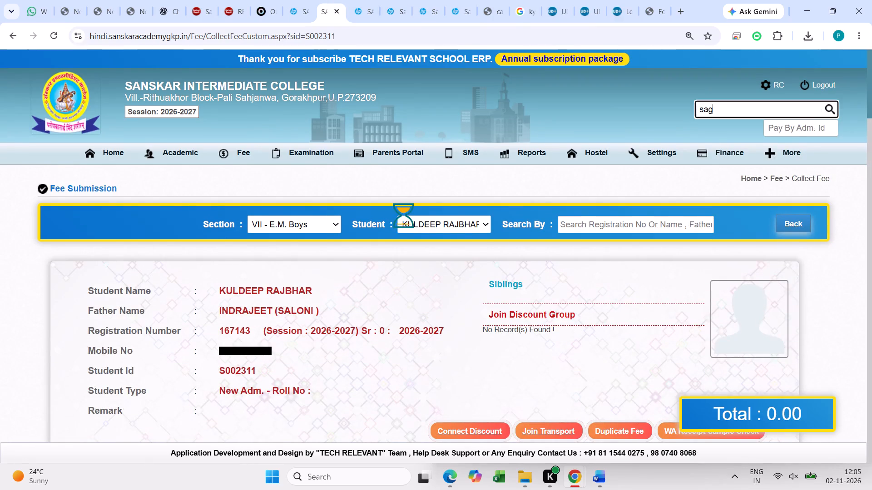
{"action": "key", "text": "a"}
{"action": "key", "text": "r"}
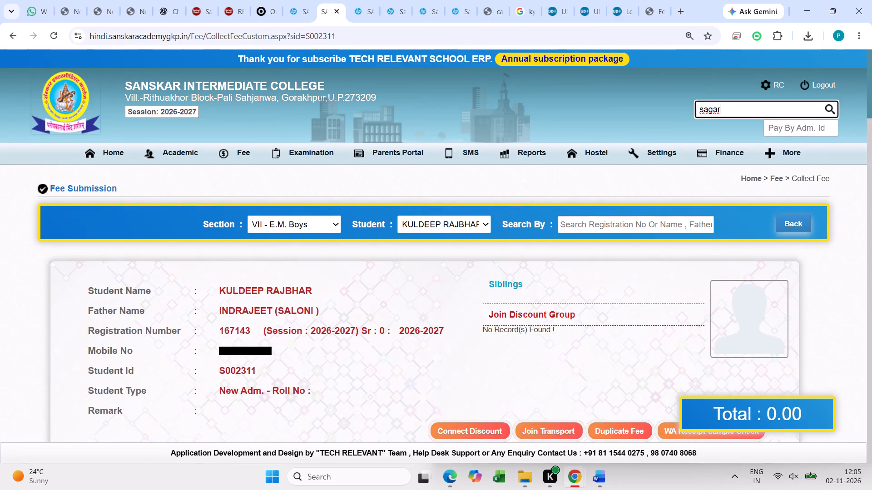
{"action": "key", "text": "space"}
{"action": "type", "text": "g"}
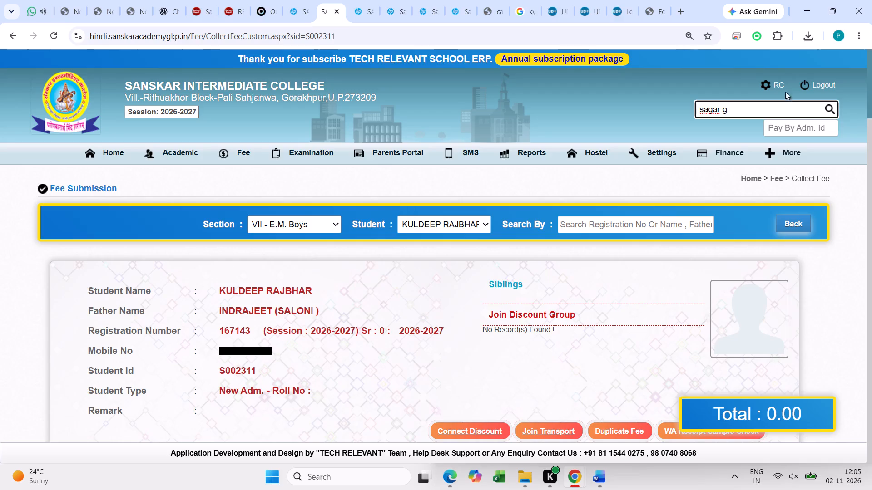
Set Session History Mode to 2025-2026 in the user profile.
{"action": "left_click", "coordinate": [763, 84]}
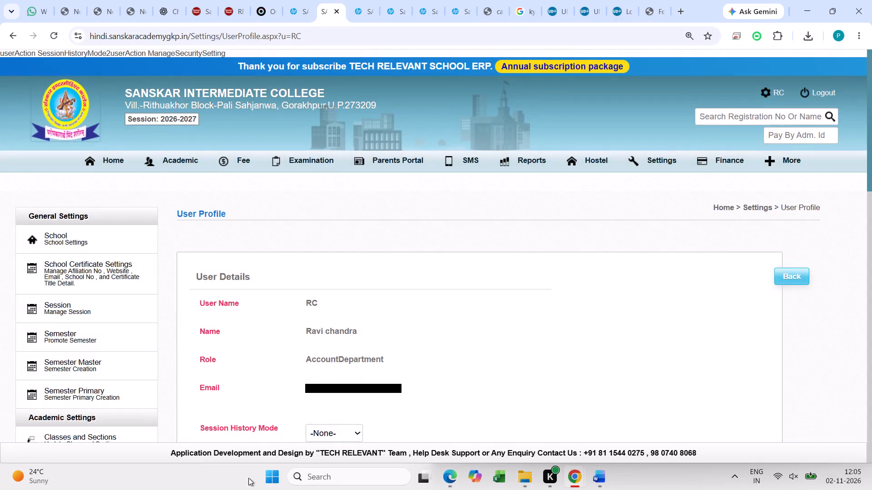
{"action": "left_click", "coordinate": [337, 427]}
{"action": "left_click", "coordinate": [325, 398]}
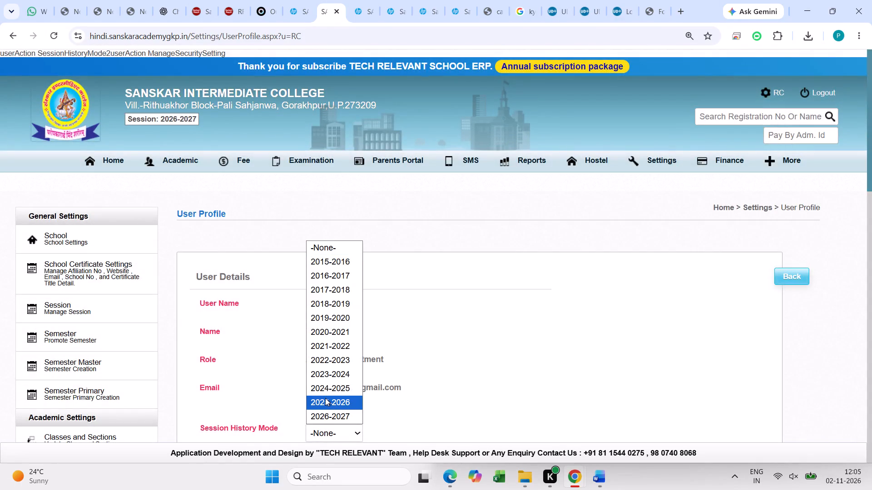
Search the students for "sagar" and open the fee payment page of the matching class IX student.
{"action": "left_click", "coordinate": [724, 113]}
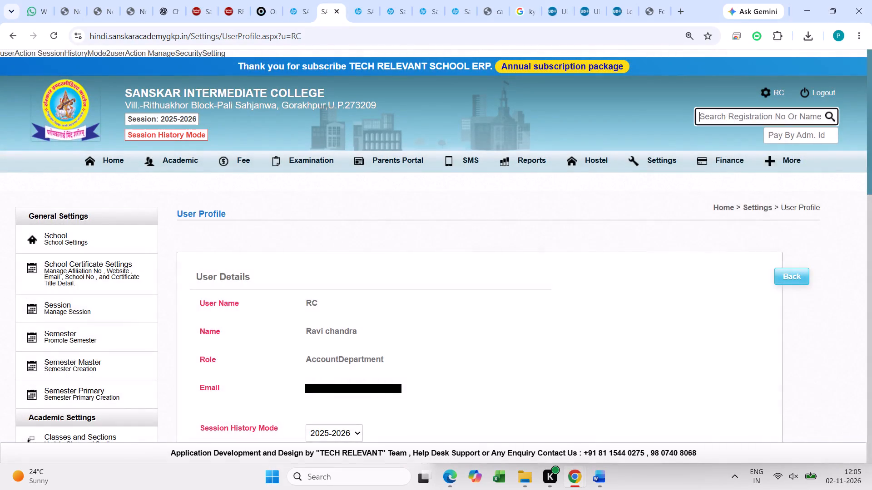
{"action": "type", "text": "sagar"}
{"action": "left_click", "coordinate": [738, 147]}
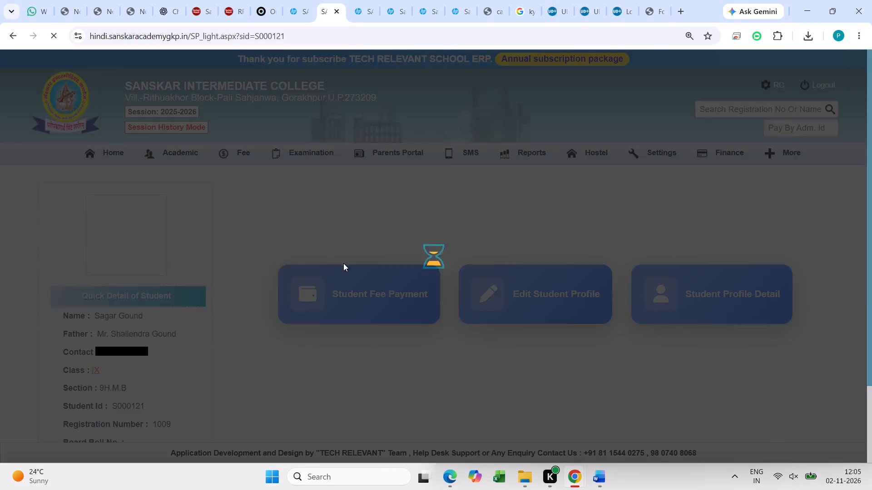
{"action": "left_click", "coordinate": [356, 286]}
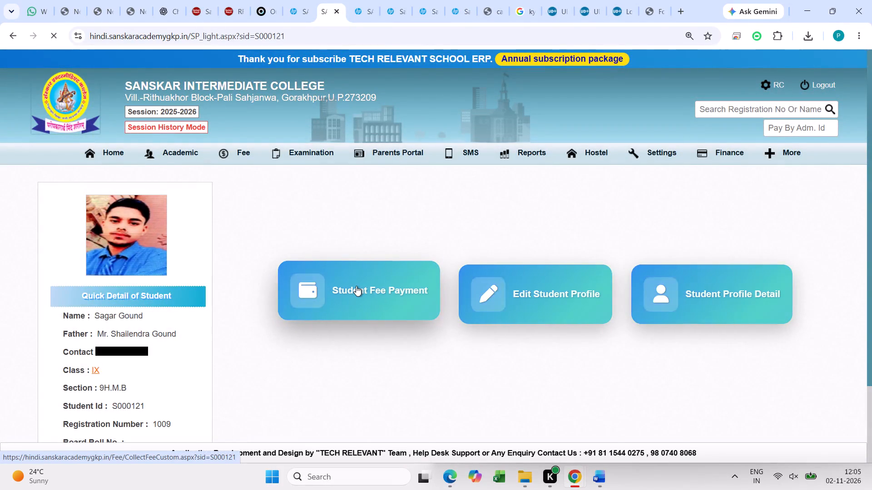
{"action": "left_click", "coordinate": [358, 290]}
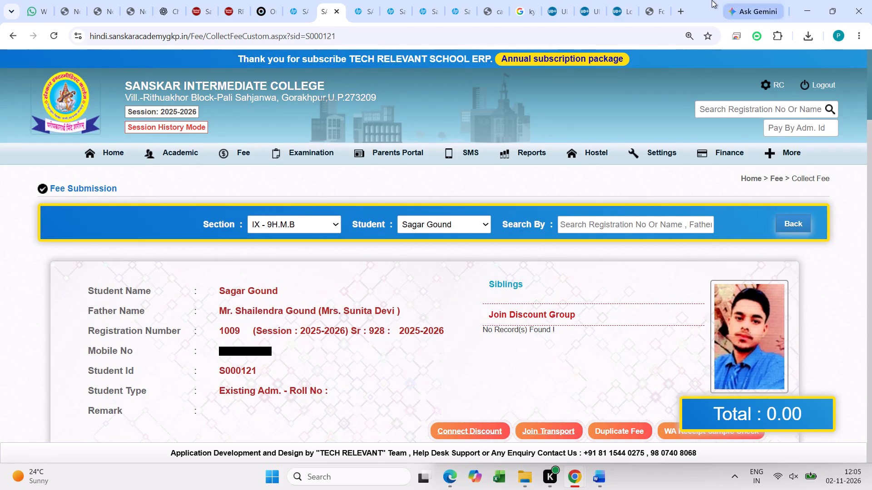
Examine the student's previous-session fee collection, including its receipts and dues, and close that window.
{"action": "scroll", "coordinate": [686, 187], "scroll_direction": "down", "scroll_amount": 1}
{"action": "scroll", "coordinate": [680, 189], "scroll_direction": "up", "scroll_amount": 1}
{"action": "scroll", "coordinate": [677, 191], "scroll_direction": "down", "scroll_amount": 10}
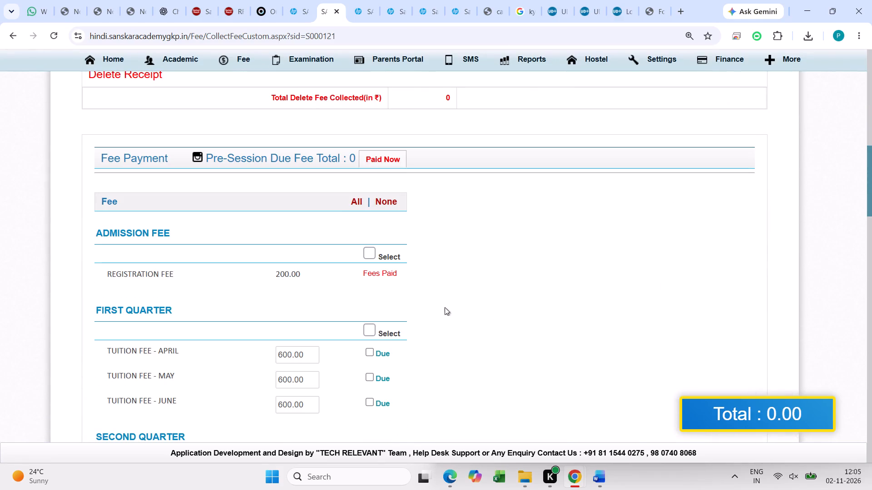
{"action": "scroll", "coordinate": [479, 332], "scroll_direction": "up", "scroll_amount": 2}
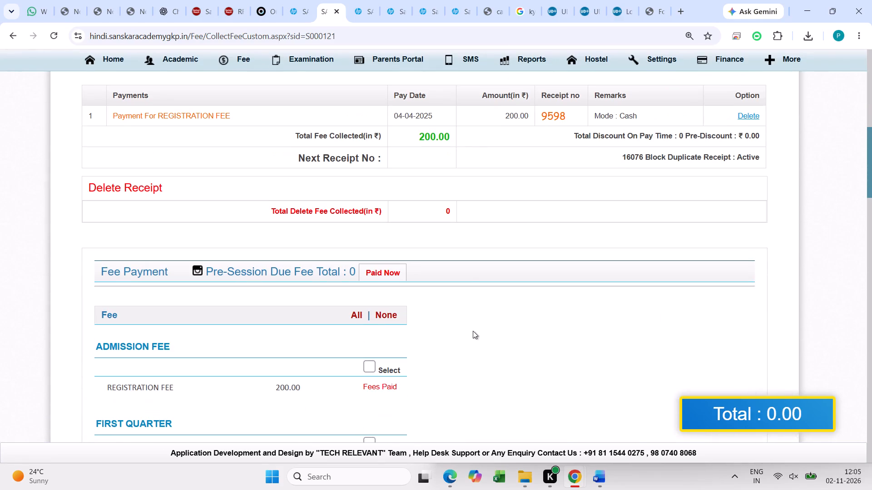
{"action": "left_click", "coordinate": [380, 269]}
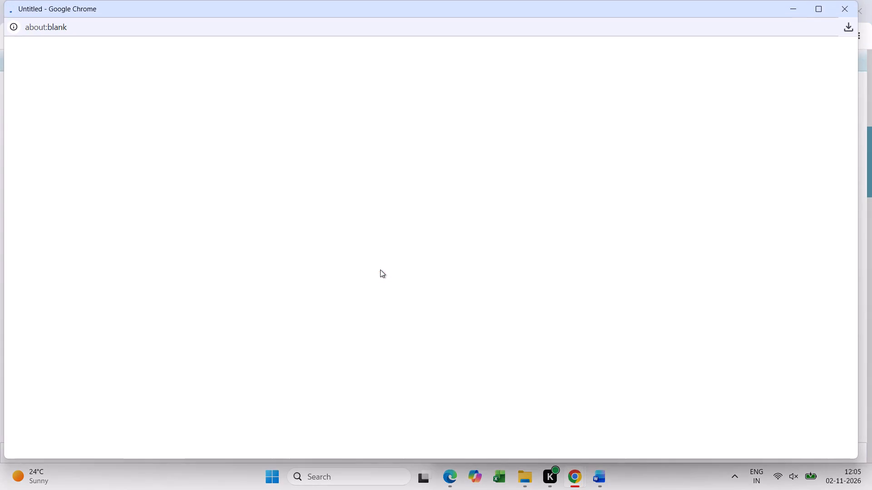
{"action": "scroll", "coordinate": [380, 269], "scroll_direction": "down", "scroll_amount": 8}
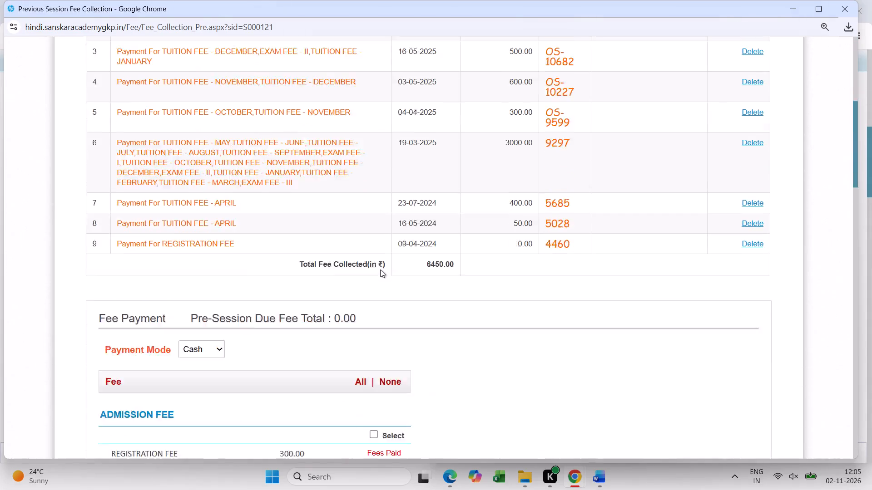
{"action": "scroll", "coordinate": [380, 269], "scroll_direction": "down", "scroll_amount": 3}
{"action": "scroll", "coordinate": [380, 269], "scroll_direction": "up", "scroll_amount": 1}
{"action": "scroll", "coordinate": [380, 269], "scroll_direction": "down", "scroll_amount": 3}
{"action": "scroll", "coordinate": [380, 269], "scroll_direction": "up", "scroll_amount": 1}
{"action": "scroll", "coordinate": [380, 269], "scroll_direction": "down", "scroll_amount": 16}
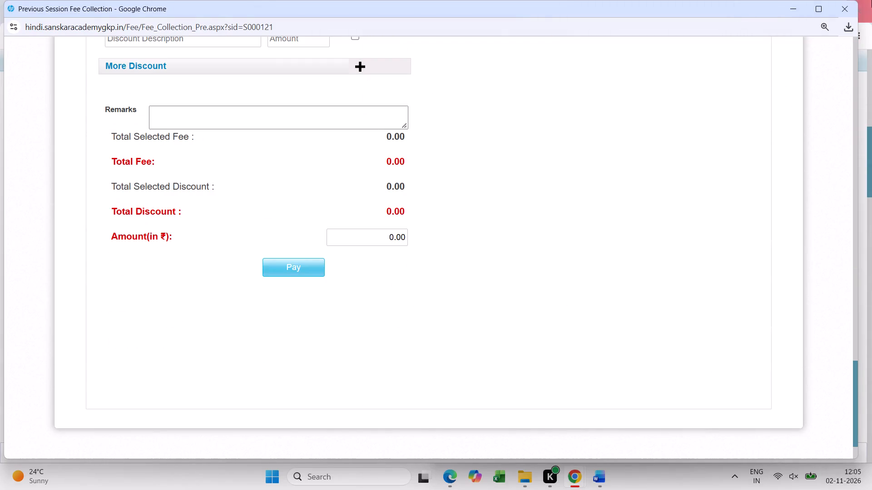
{"action": "left_click", "coordinate": [843, 6]}
Select all of the student's 2025-2026 fee items to work out the amount due.
{"action": "scroll", "coordinate": [431, 333], "scroll_direction": "down", "scroll_amount": 4}
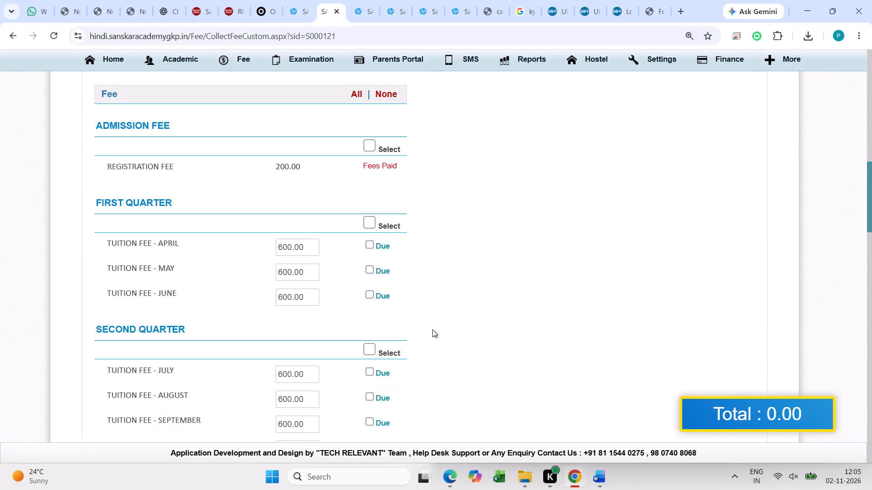
{"action": "scroll", "coordinate": [432, 321], "scroll_direction": "down", "scroll_amount": 3}
{"action": "scroll", "coordinate": [432, 321], "scroll_direction": "up", "scroll_amount": 6}
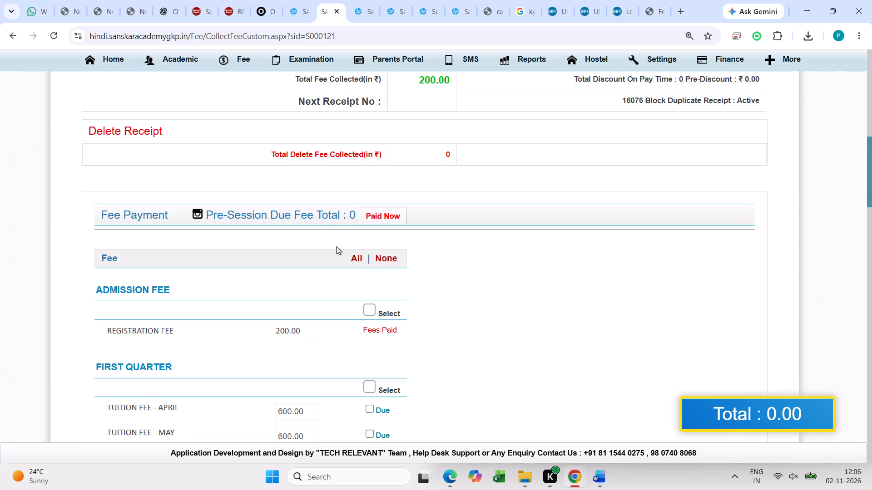
{"action": "left_click", "coordinate": [355, 259]}
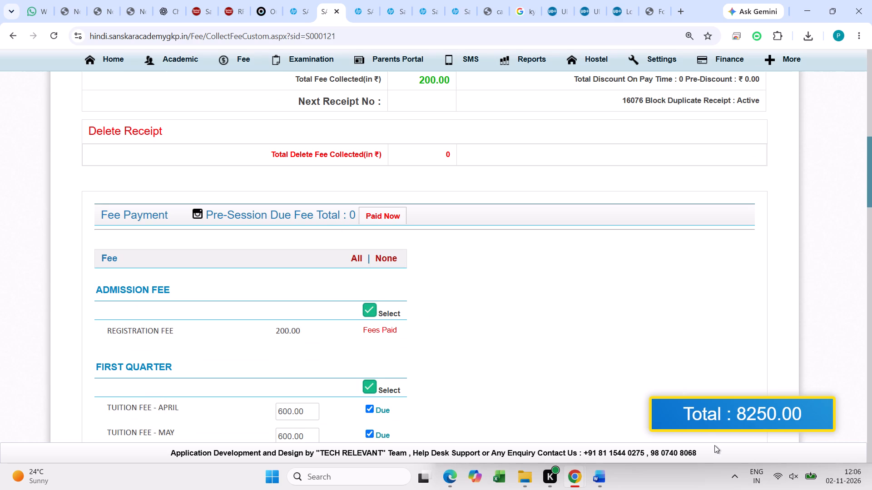
Examine the selected quarterly tuition and exam fees and the total amount payable.
{"action": "scroll", "coordinate": [478, 279], "scroll_direction": "down", "scroll_amount": 4}
{"action": "scroll", "coordinate": [478, 279], "scroll_direction": "up", "scroll_amount": 1}
{"action": "scroll", "coordinate": [478, 279], "scroll_direction": "down", "scroll_amount": 2}
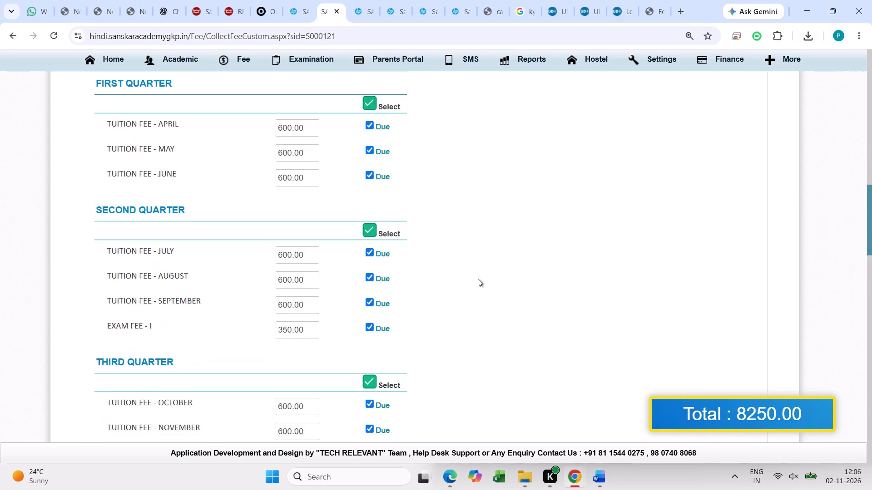
{"action": "scroll", "coordinate": [478, 279], "scroll_direction": "down", "scroll_amount": 19}
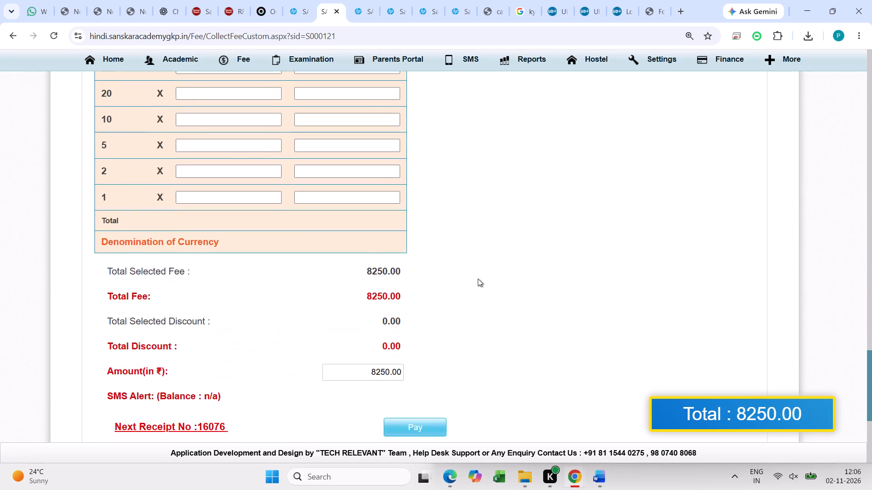
{"action": "scroll", "coordinate": [478, 279], "scroll_direction": "down", "scroll_amount": 1}
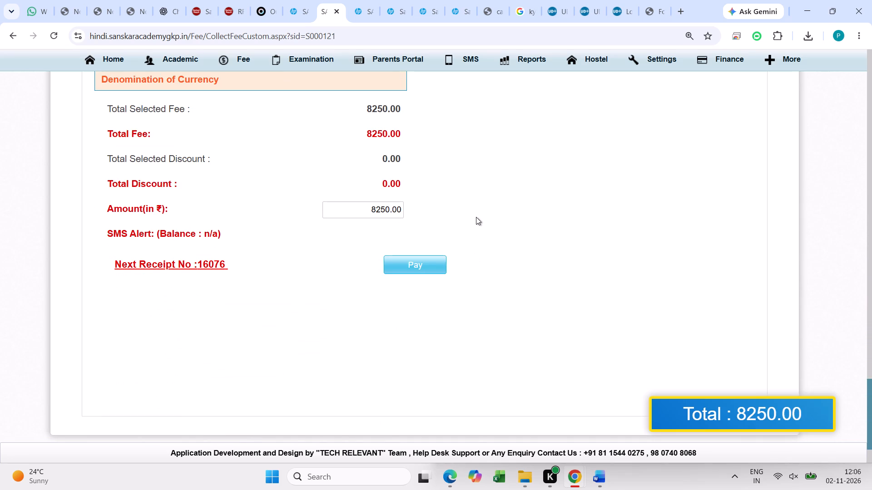
{"action": "scroll", "coordinate": [478, 262], "scroll_direction": "up", "scroll_amount": 17}
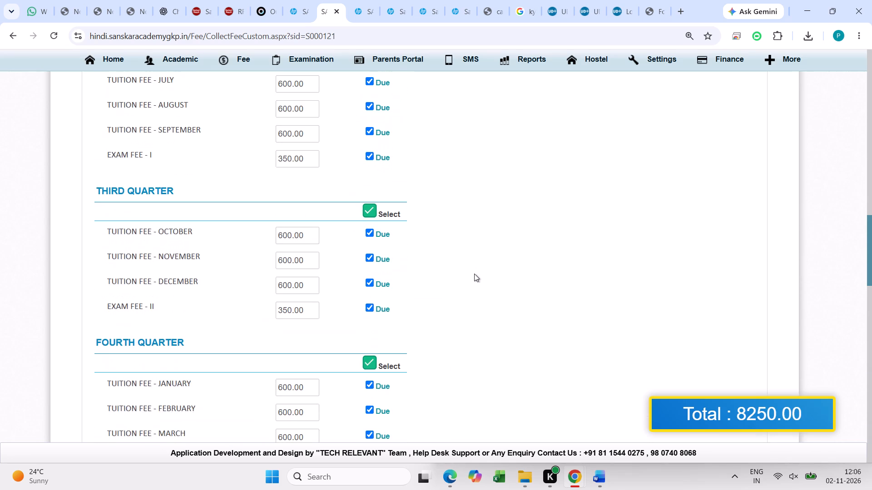
{"action": "scroll", "coordinate": [474, 274], "scroll_direction": "down", "scroll_amount": 3}
{"action": "scroll", "coordinate": [474, 274], "scroll_direction": "up", "scroll_amount": 10}
{"action": "scroll", "coordinate": [474, 274], "scroll_direction": "down", "scroll_amount": 4}
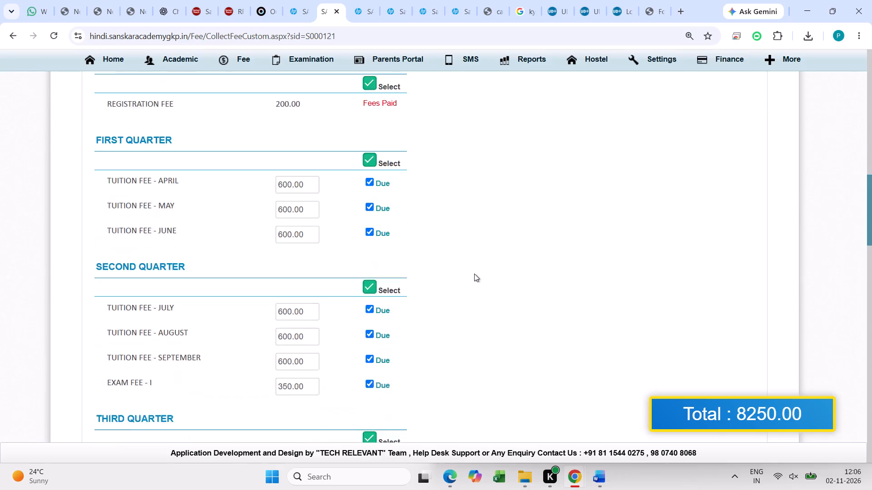
{"action": "scroll", "coordinate": [474, 274], "scroll_direction": "down", "scroll_amount": 2}
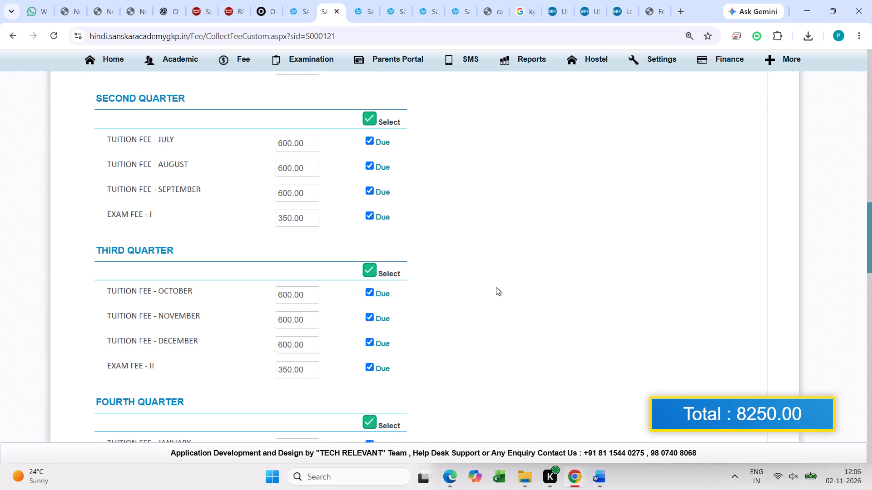
{"action": "scroll", "coordinate": [496, 287], "scroll_direction": "up", "scroll_amount": 20}
{"action": "scroll", "coordinate": [496, 287], "scroll_direction": "up", "scroll_amount": 4}
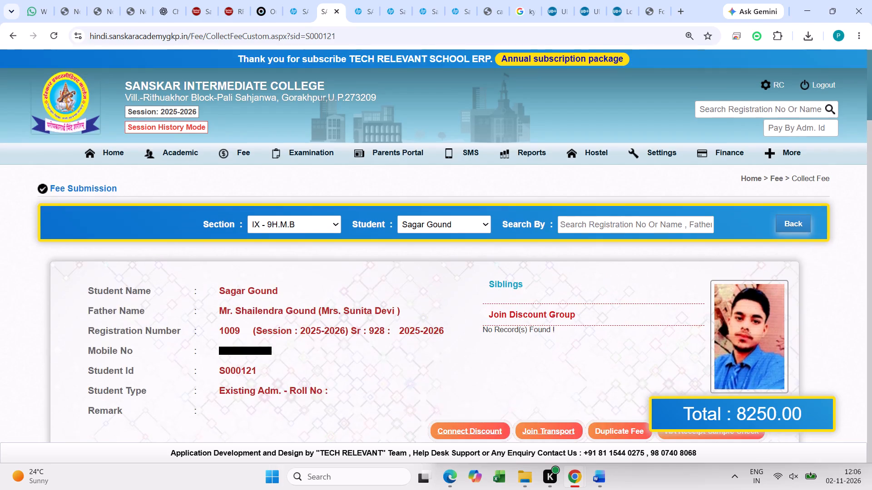
Set Session History Mode to 2026-2027 in the user profile.
{"action": "left_click", "coordinate": [766, 85]}
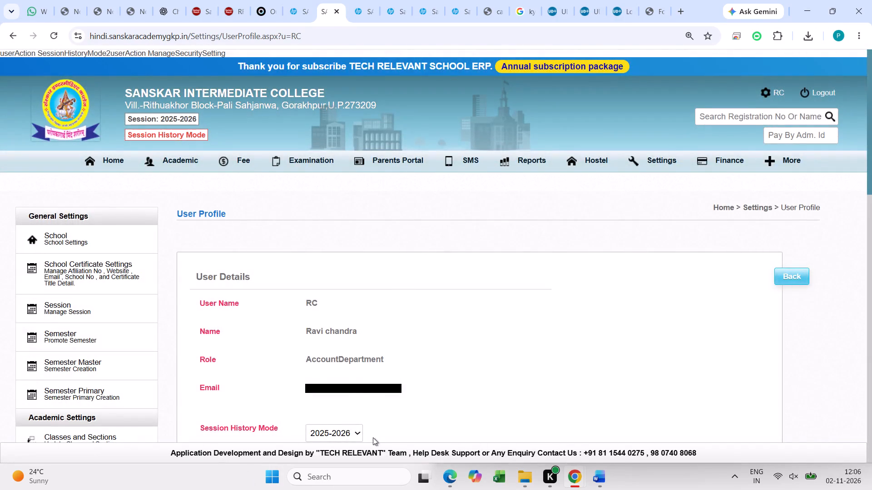
{"action": "left_click", "coordinate": [345, 431]}
{"action": "left_click", "coordinate": [340, 416]}
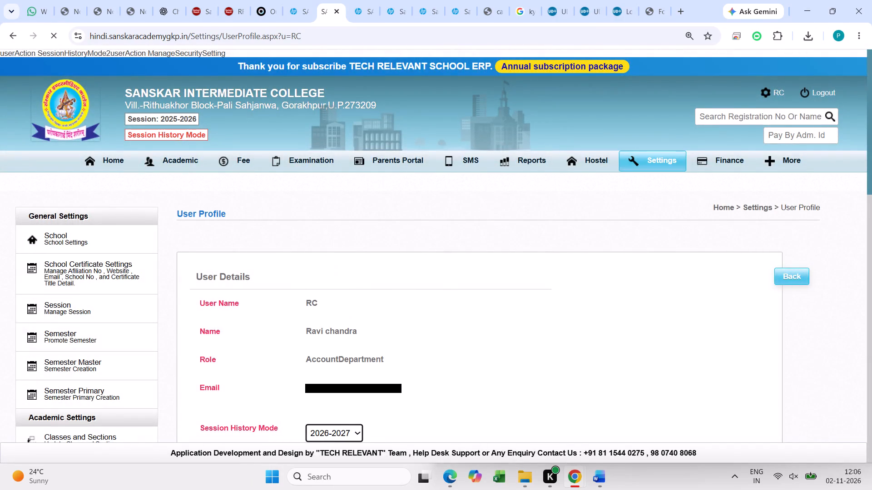
Open student fee collection and load the student listed as ADARSH from section X - 10 HM BOYS.
{"action": "left_click", "coordinate": [248, 165]}
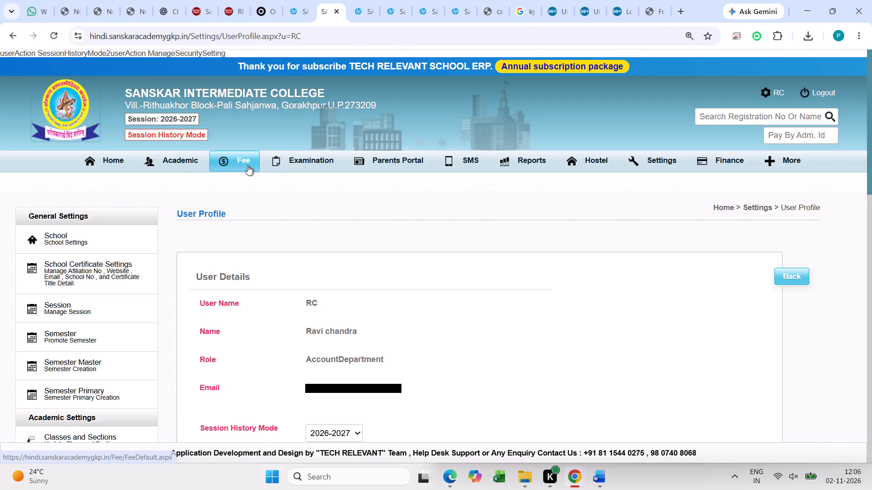
{"action": "left_click", "coordinate": [68, 207]}
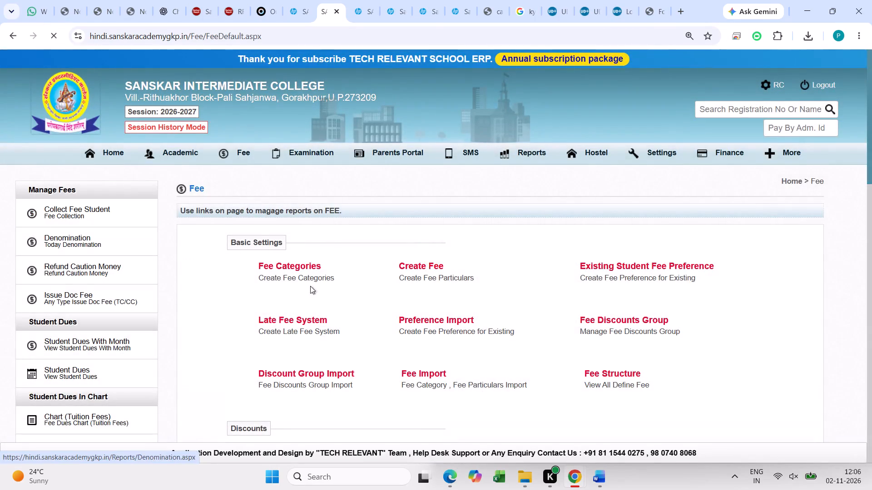
{"action": "left_click", "coordinate": [306, 225]}
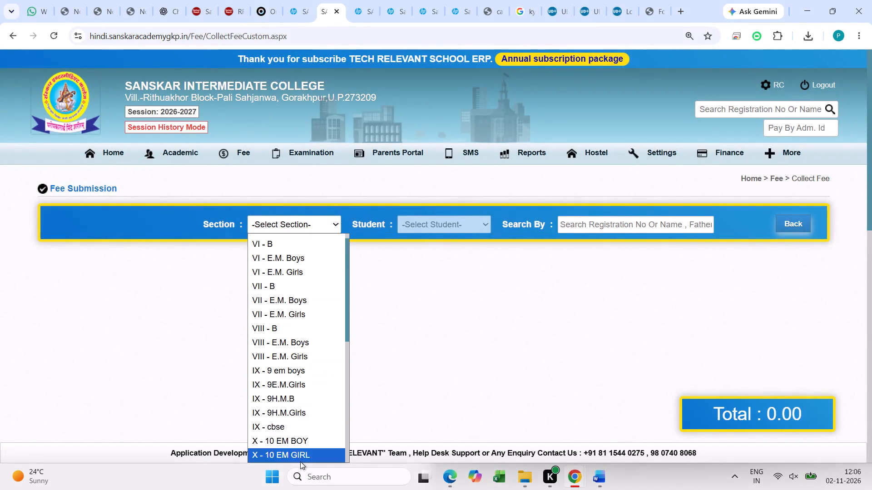
{"action": "scroll", "coordinate": [290, 434], "scroll_direction": "down", "scroll_amount": 1}
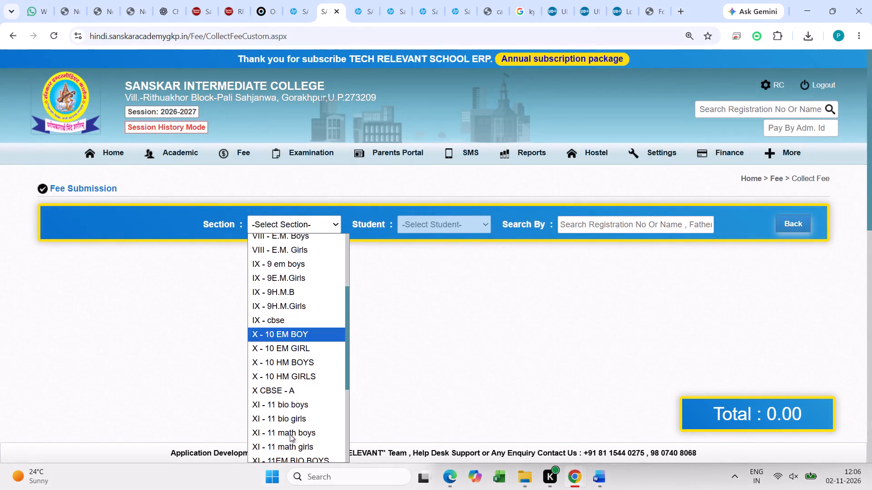
{"action": "left_click", "coordinate": [292, 353]}
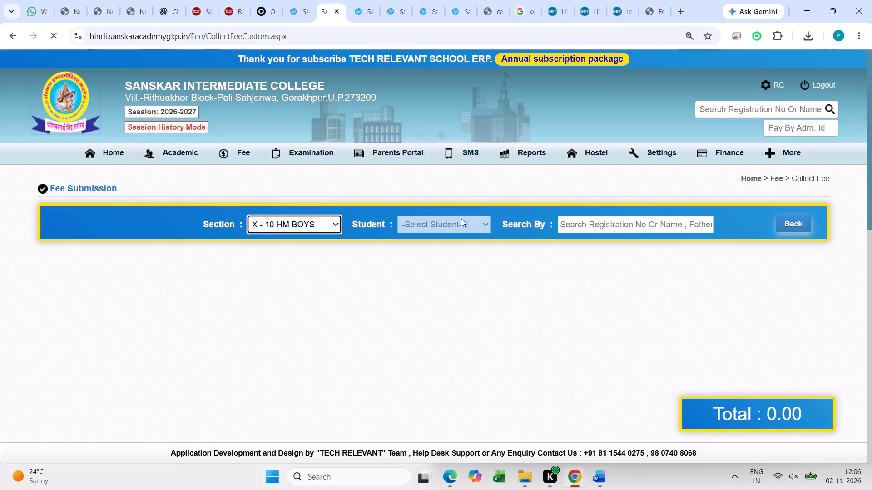
{"action": "left_click", "coordinate": [464, 225]}
{"action": "left_click", "coordinate": [464, 225]}
{"action": "left_click", "coordinate": [453, 286]}
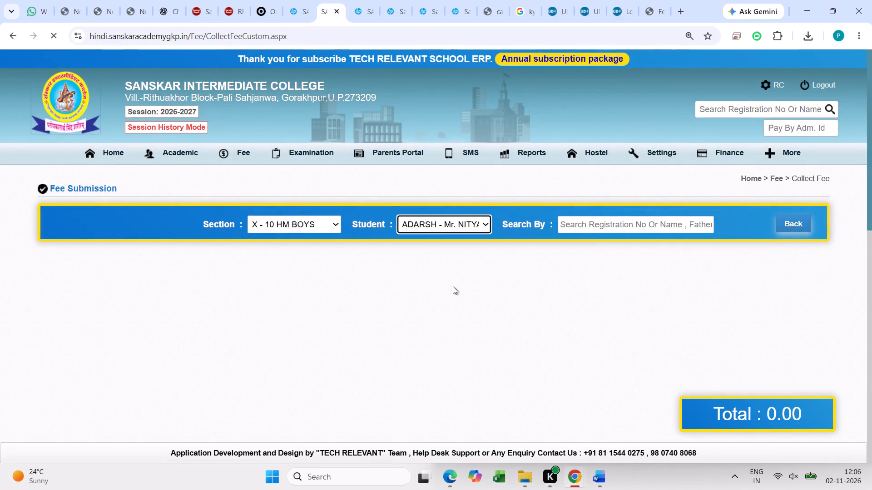
Examine the loaded student's collected receipts and the paid and due fees for each quarter.
{"action": "left_click", "coordinate": [462, 229]}
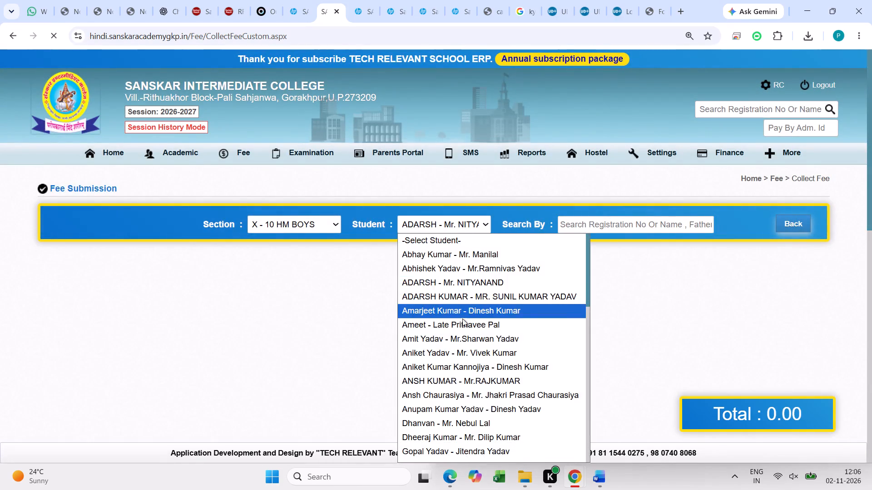
{"action": "scroll", "coordinate": [441, 278], "scroll_direction": "down", "scroll_amount": 9}
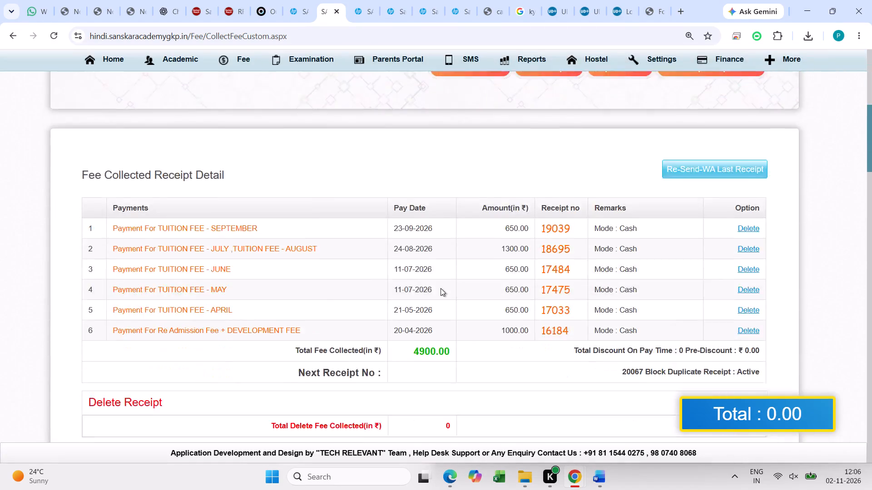
{"action": "scroll", "coordinate": [441, 288], "scroll_direction": "down", "scroll_amount": 5}
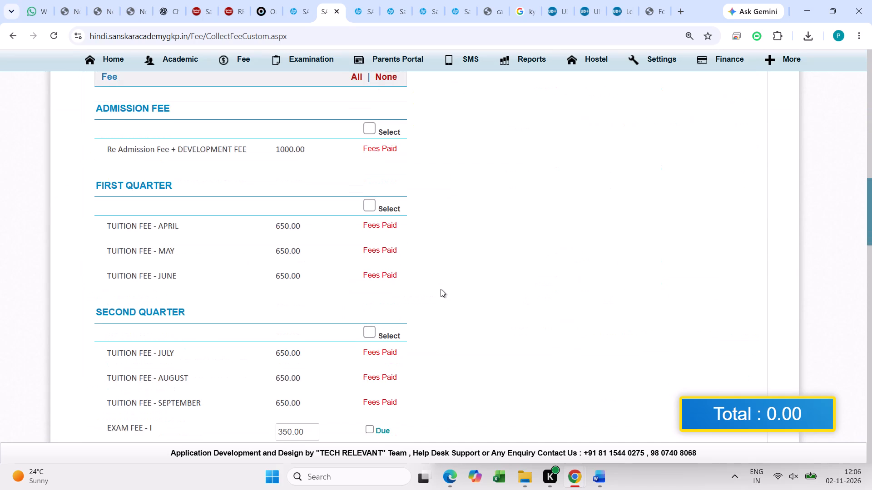
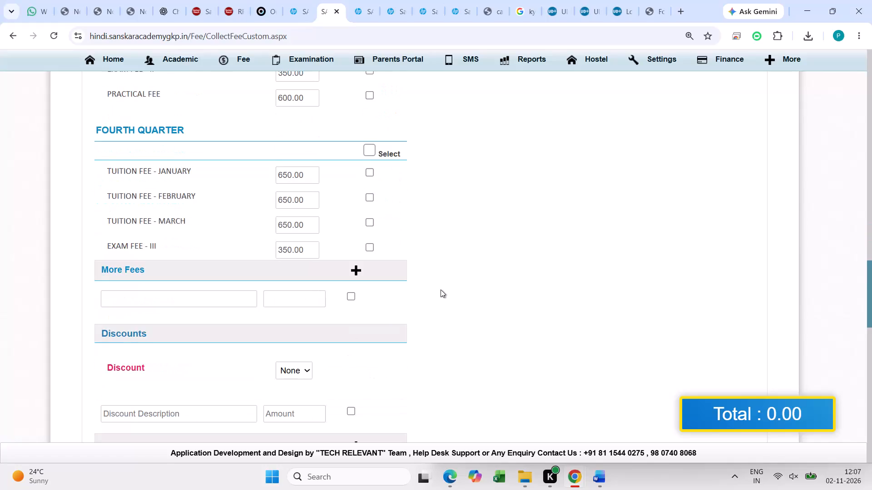
Review the loaded student's quarterly fee status, collected receipts, and student details with the siblings' dues.
{"action": "scroll", "coordinate": [476, 337], "scroll_direction": "up", "scroll_amount": 9}
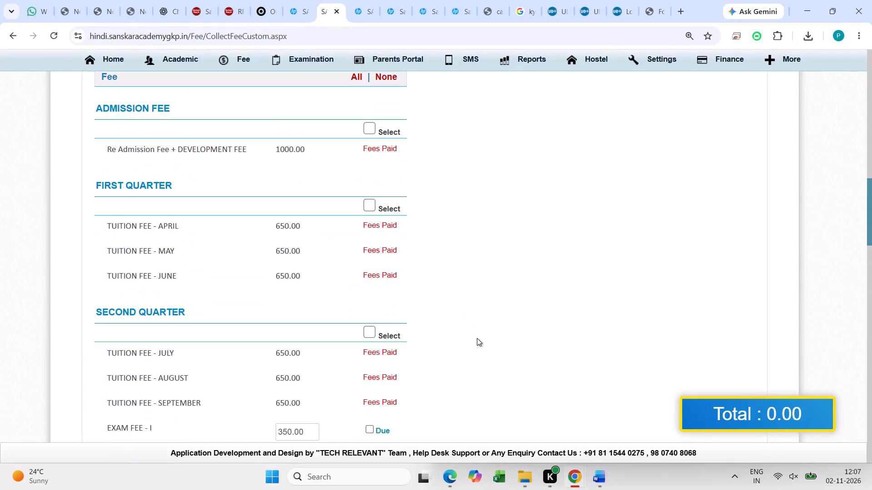
{"action": "scroll", "coordinate": [477, 338], "scroll_direction": "up", "scroll_amount": 7}
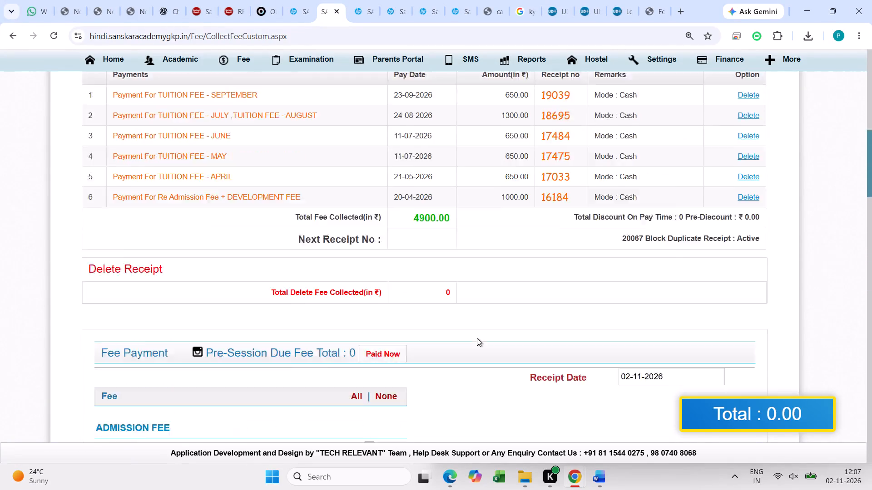
{"action": "scroll", "coordinate": [477, 338], "scroll_direction": "up", "scroll_amount": 6}
{"action": "scroll", "coordinate": [477, 338], "scroll_direction": "down", "scroll_amount": 9}
{"action": "scroll", "coordinate": [477, 338], "scroll_direction": "up", "scroll_amount": 6}
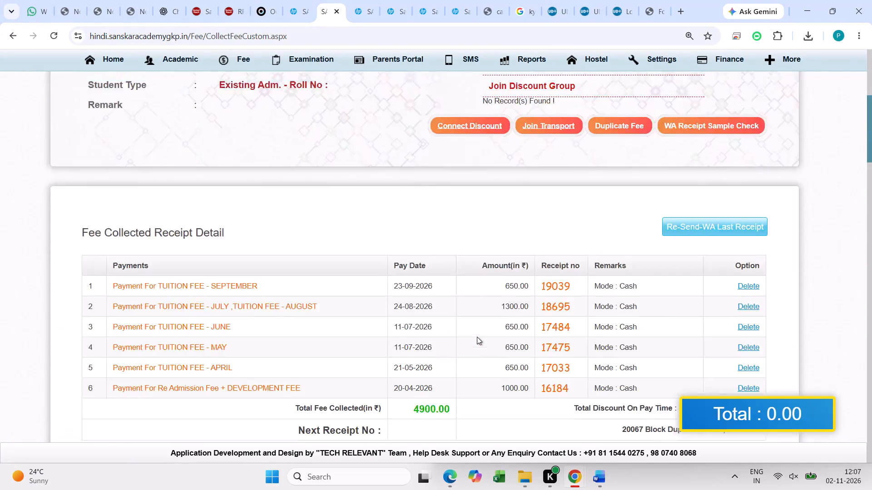
{"action": "scroll", "coordinate": [477, 337], "scroll_direction": "up", "scroll_amount": 3}
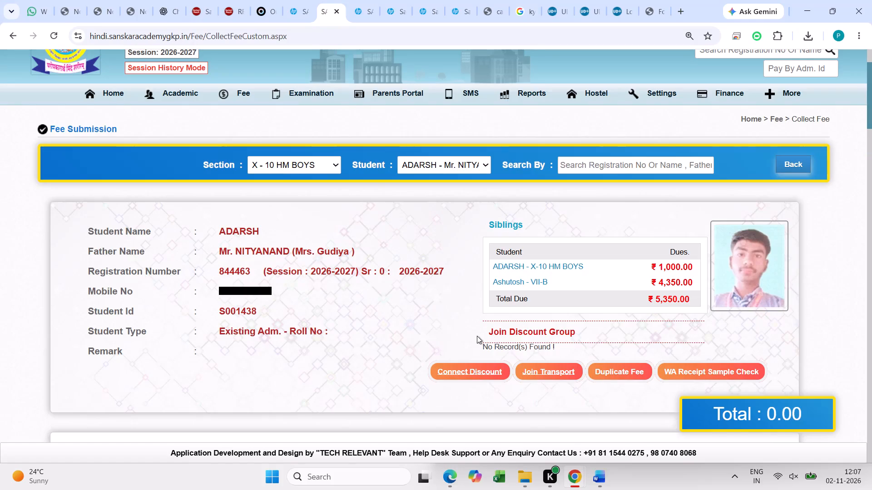